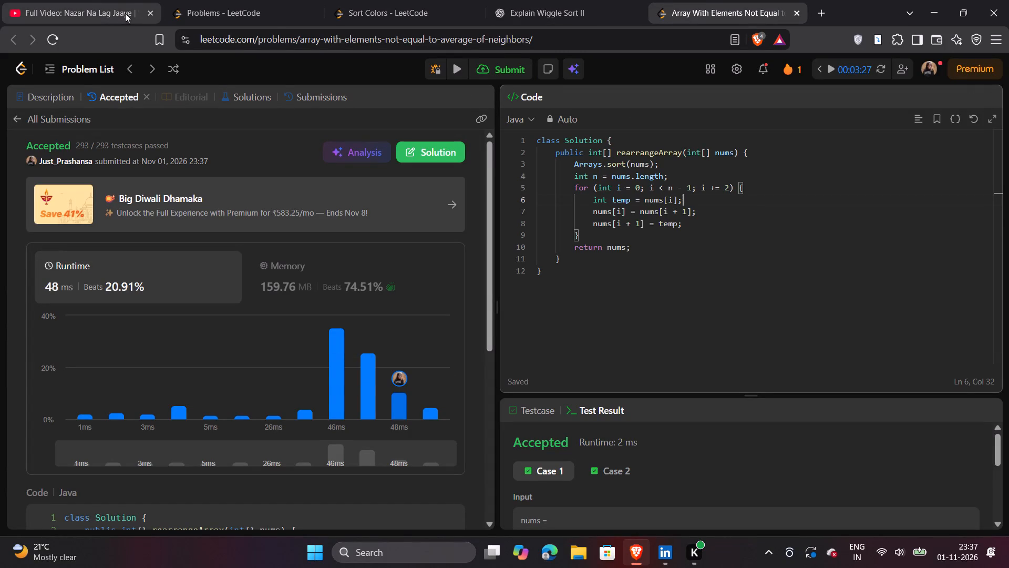
Close the three LeetCode tabs and the Explain Wiggle Sort II tab, keeping only the YouTube tab open.
left_click(310, 14)
left_click(310, 14)
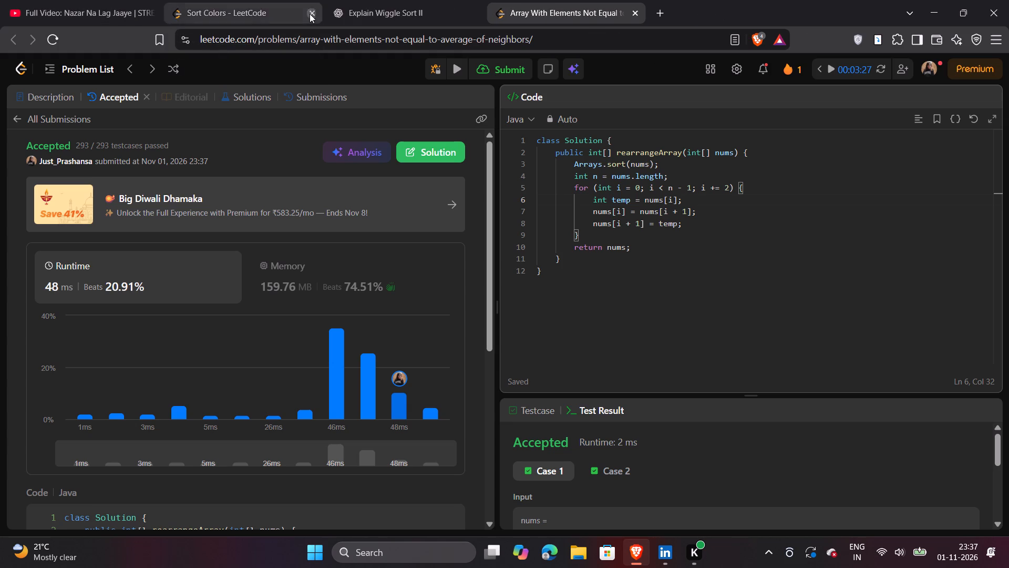
left_click(310, 14)
left_click(310, 14)
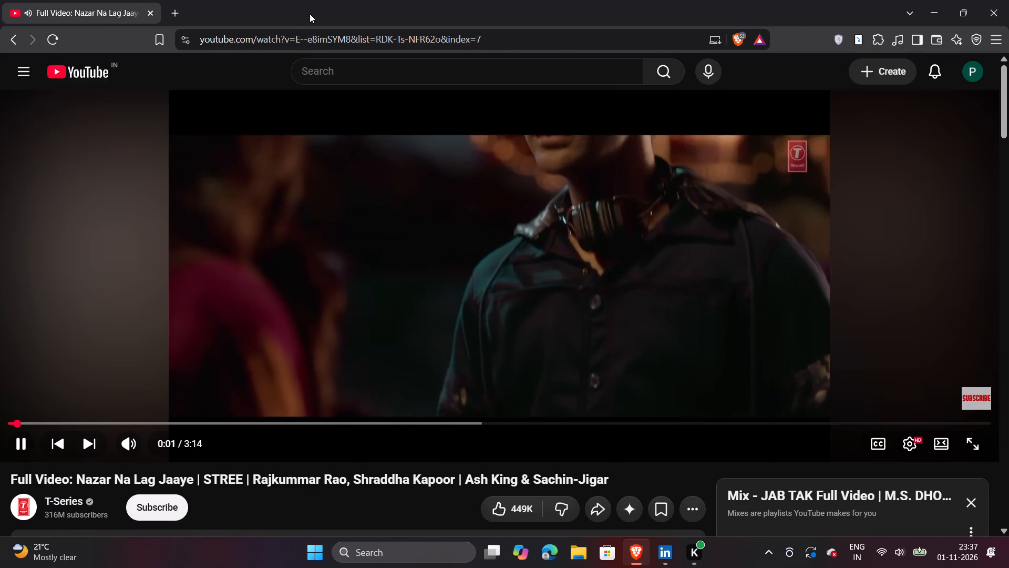
Pause the music video playing on YouTube.
left_click(300, 189)
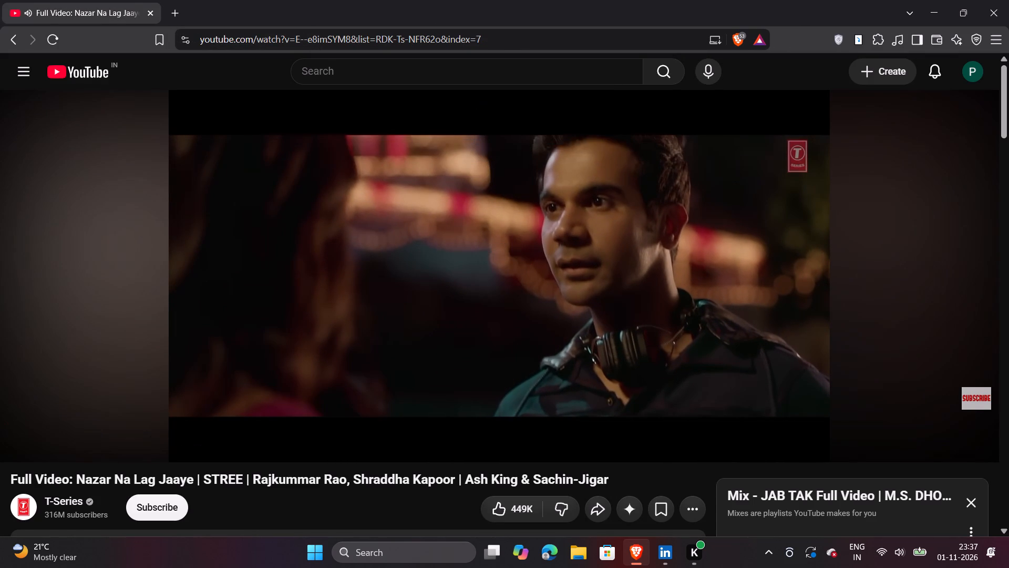
left_click(464, 75)
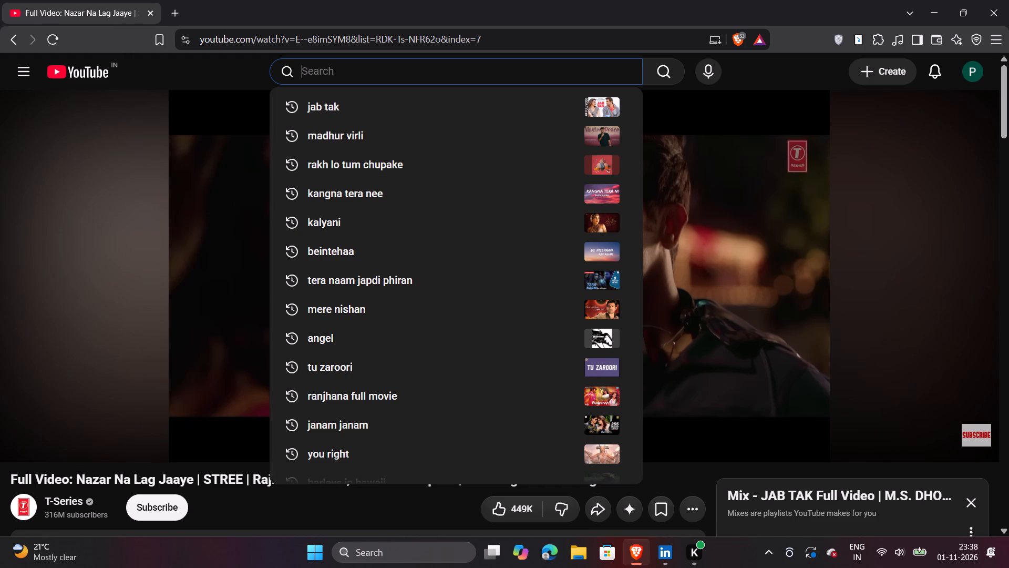
Open a new tab and go to the NetMirror site suggested for "netmirror".
left_click(171, 13)
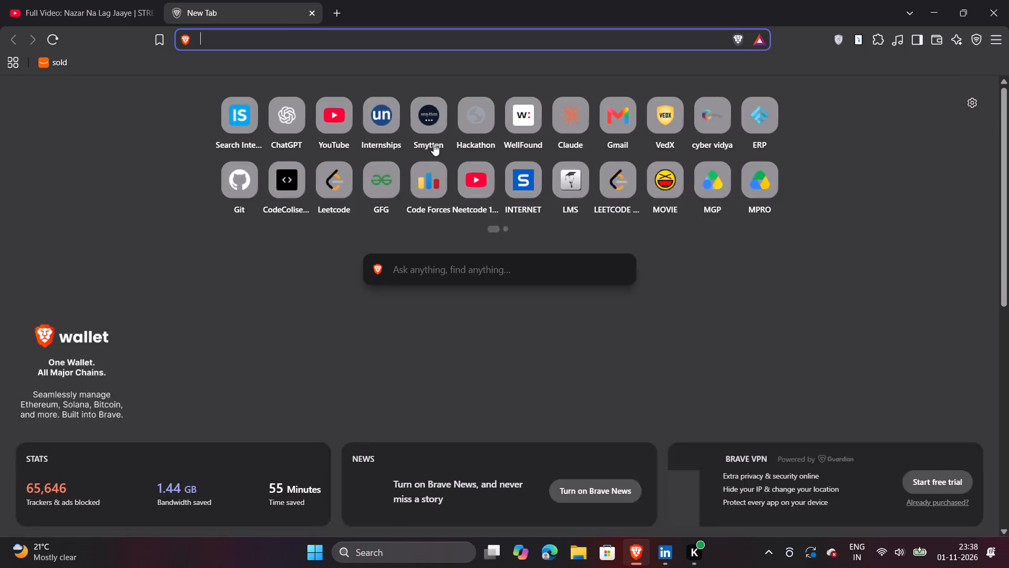
type("netm")
key("BackSpace")
key("m")
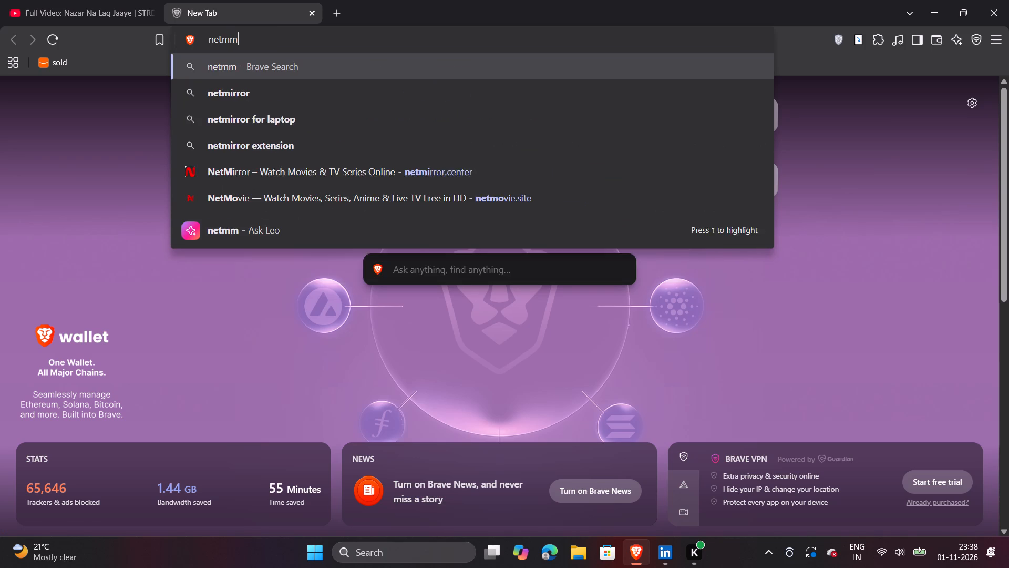
key("BackSpace")
type("irror")
key("Return")
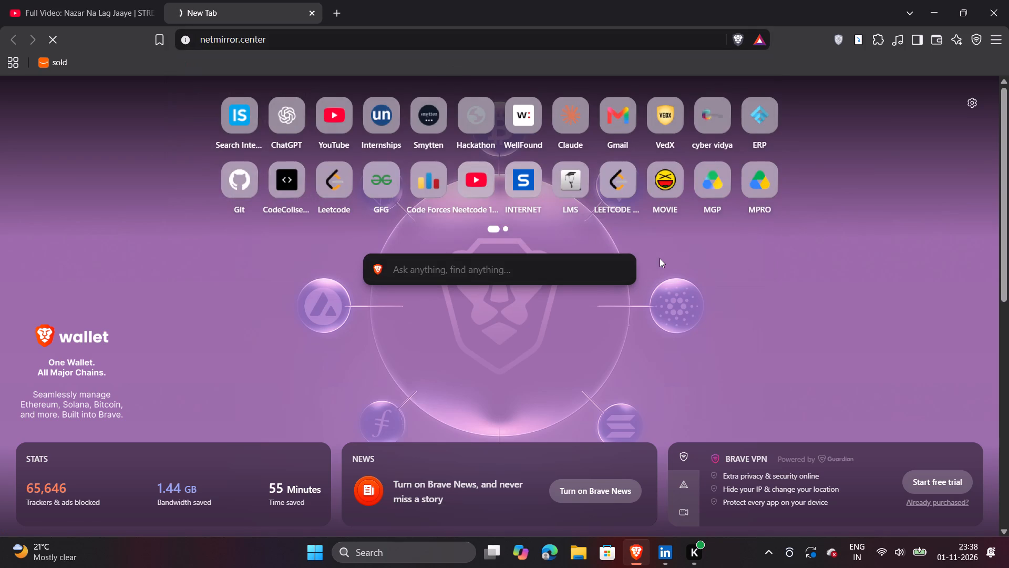
Change the tab's address to load the NetMirror app official home page at netmirror.gg.
left_click_drag(547, 40, 268, 56)
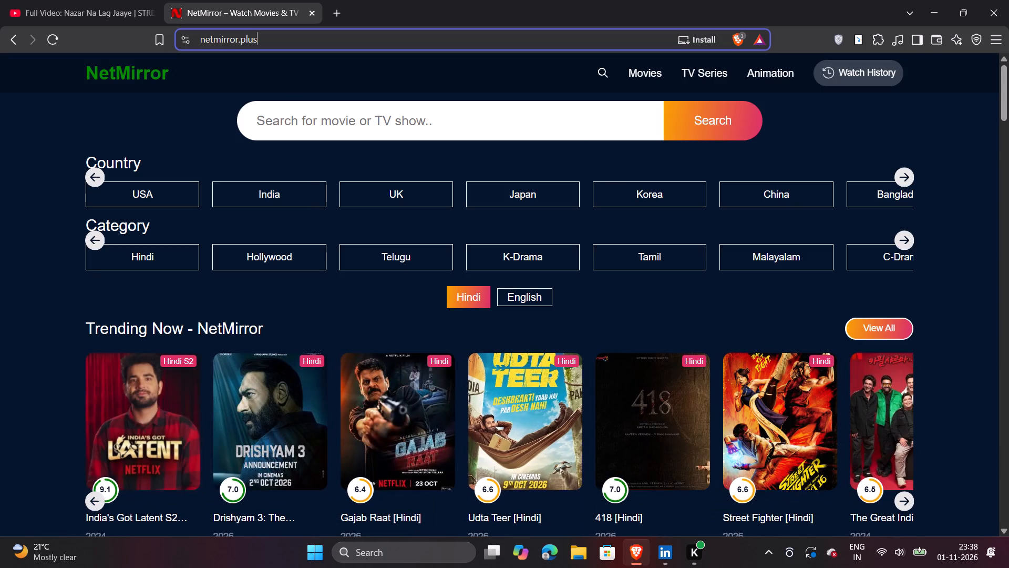
left_click_drag(268, 56, 242, 46)
key("BackSpace")
key("BackSpace")
key("Return")
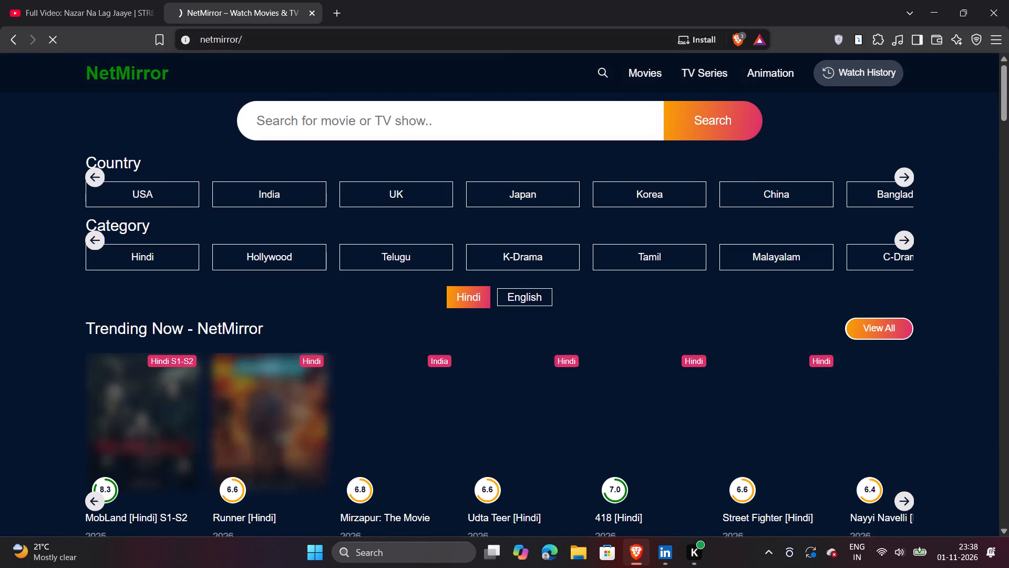
left_click(242, 46)
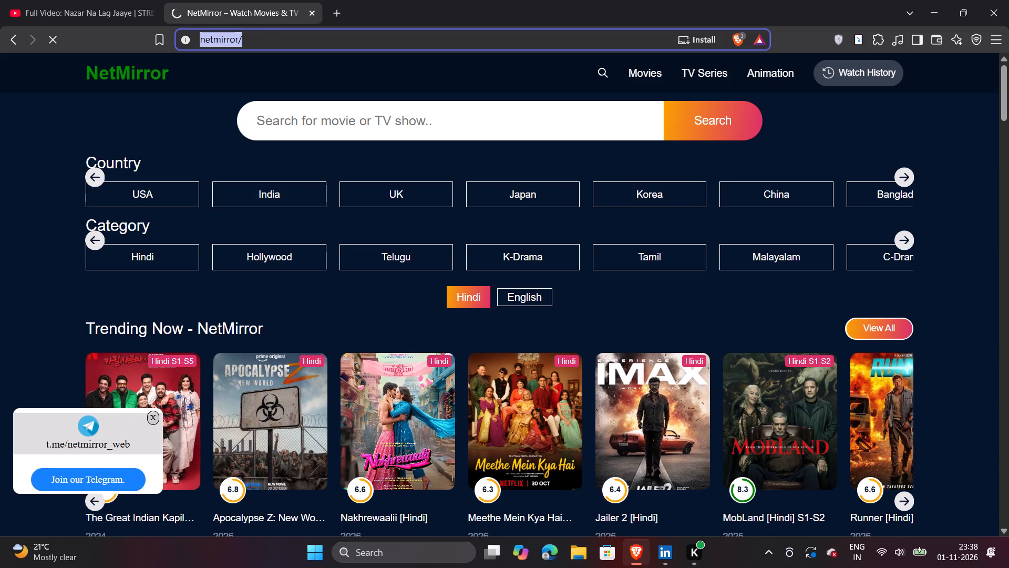
key("Right")
key("BackSpace")
key("Down")
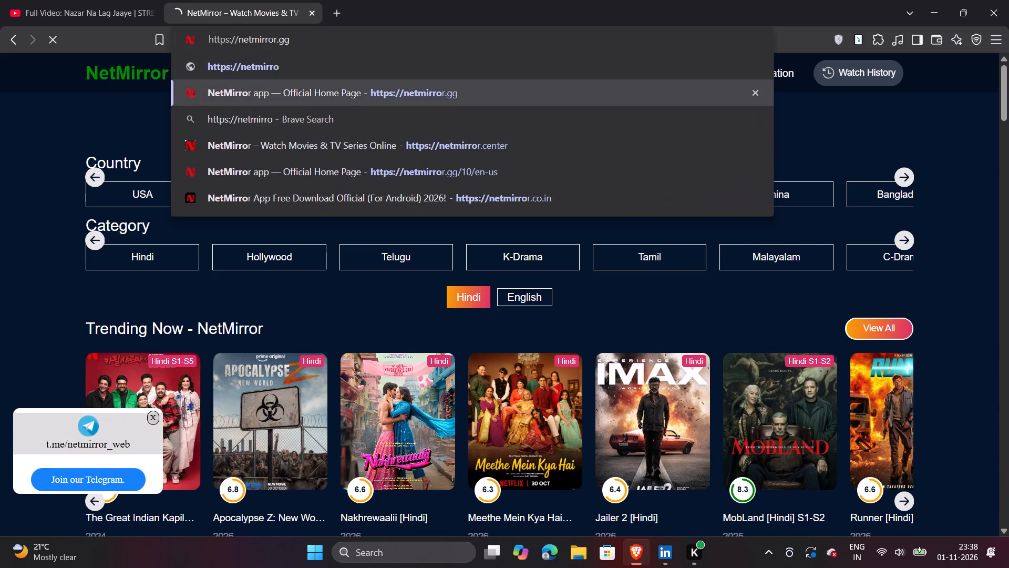
key("Up")
key("Down")
key("Return")
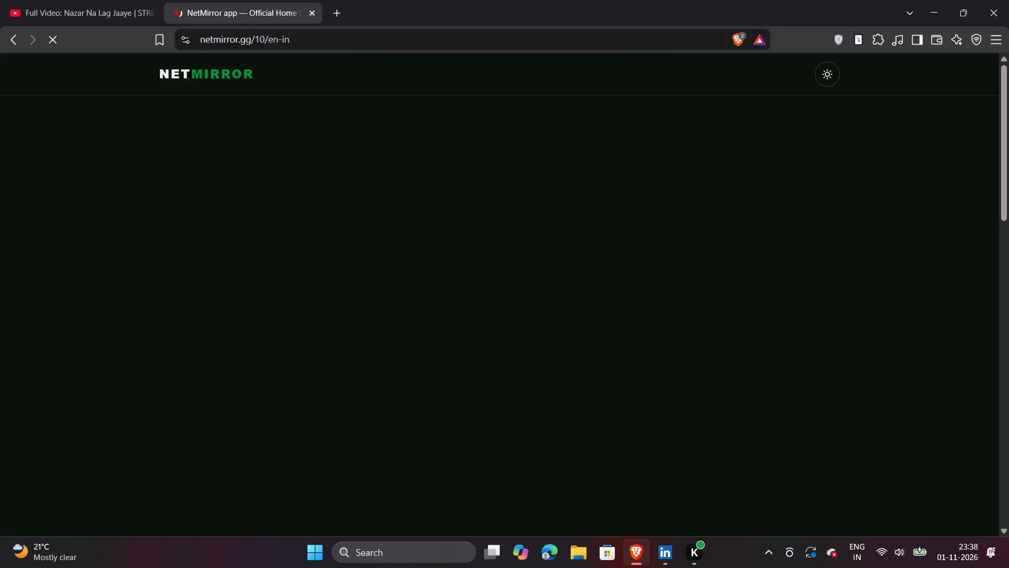
Continue from the NetMirror landing page to the streaming site's home page.
left_click(504, 454)
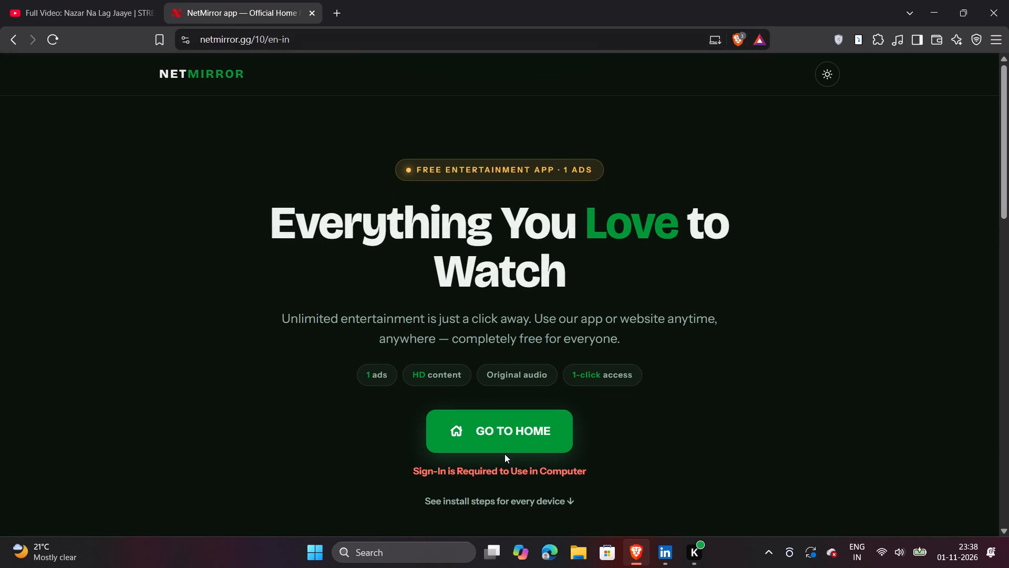
left_click(504, 453)
left_click(523, 438)
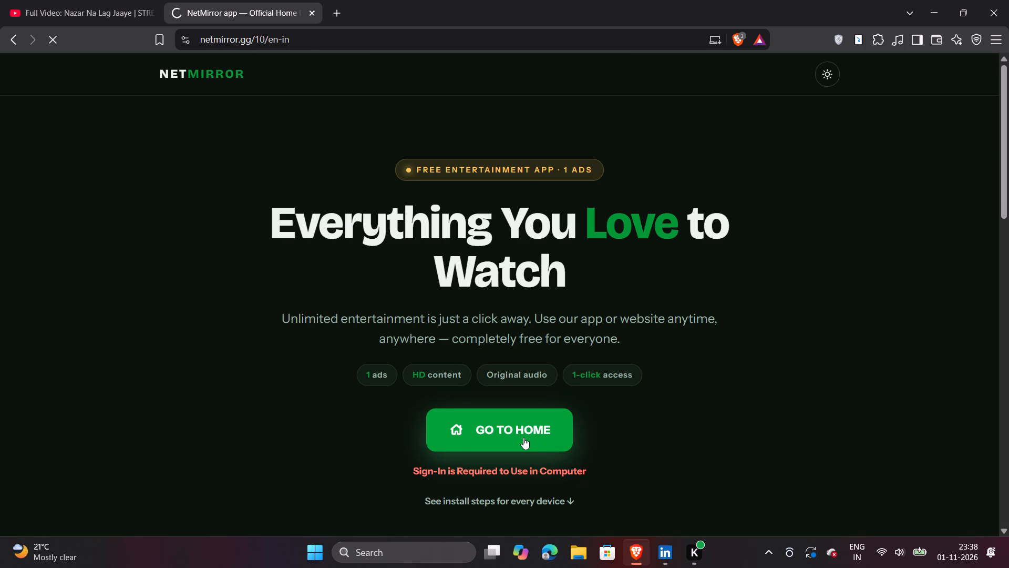
Open the VedX coach portal in a new tab and go to its Timesheet section.
left_click(344, 18)
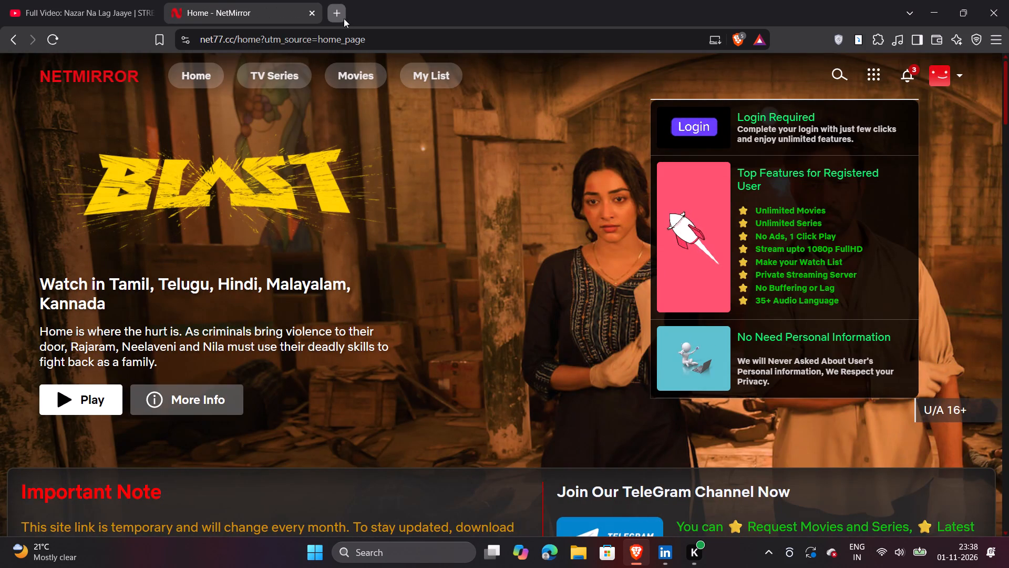
left_click(654, 114)
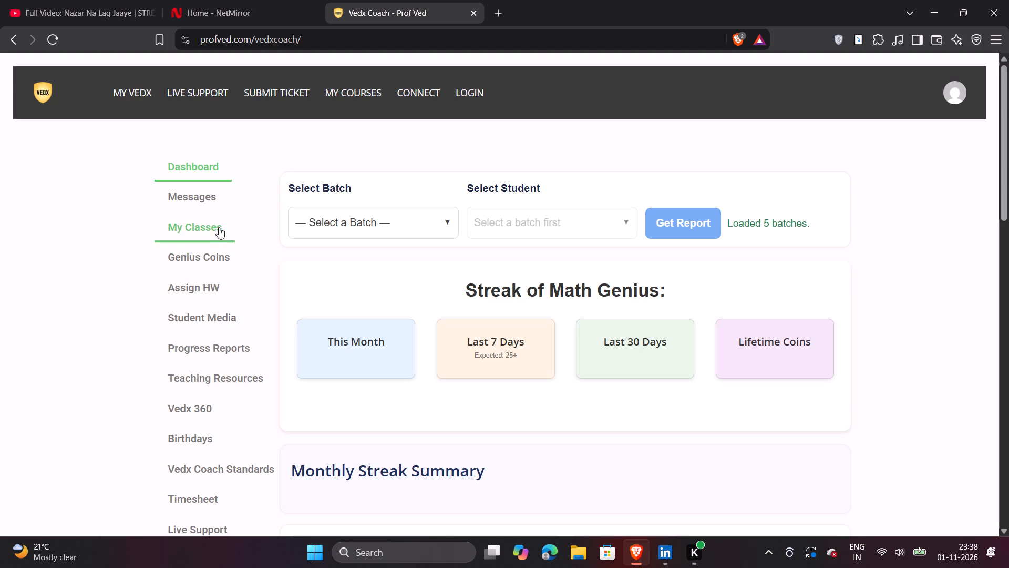
left_click(210, 509)
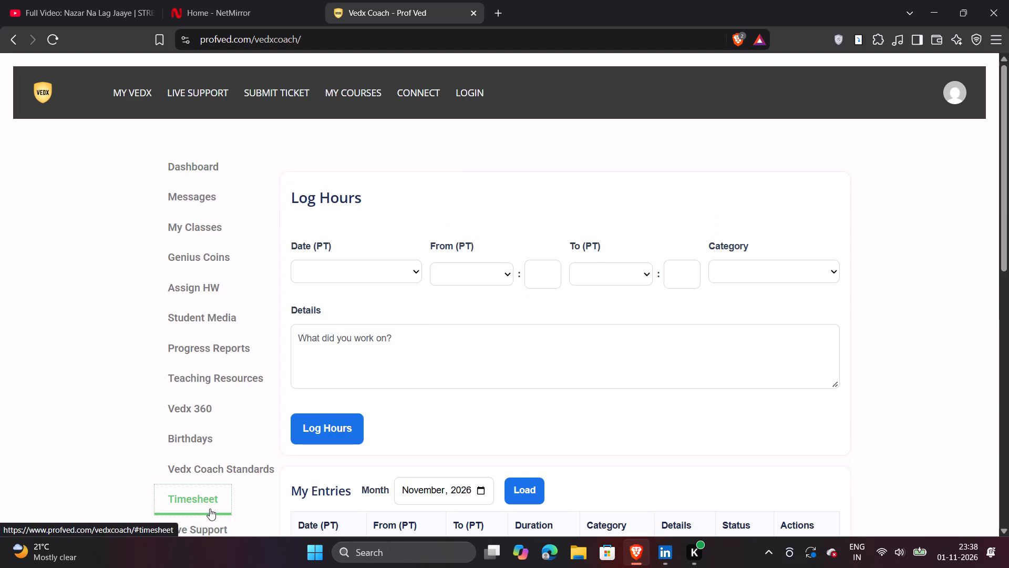
Load the timesheet entries for October 2026 and look through them.
scroll(536, 411, "down", 1)
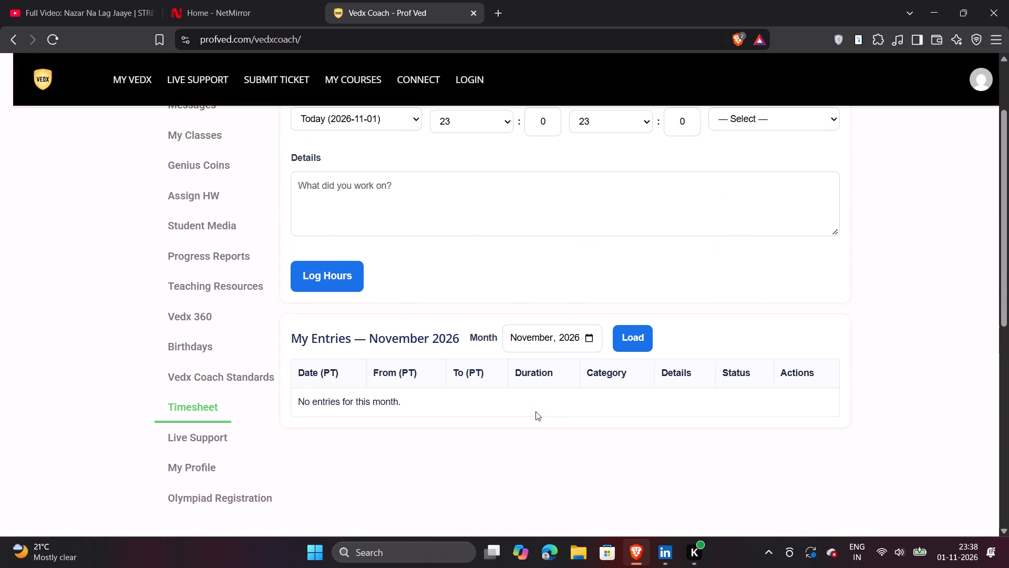
left_click(596, 340)
left_click(591, 340)
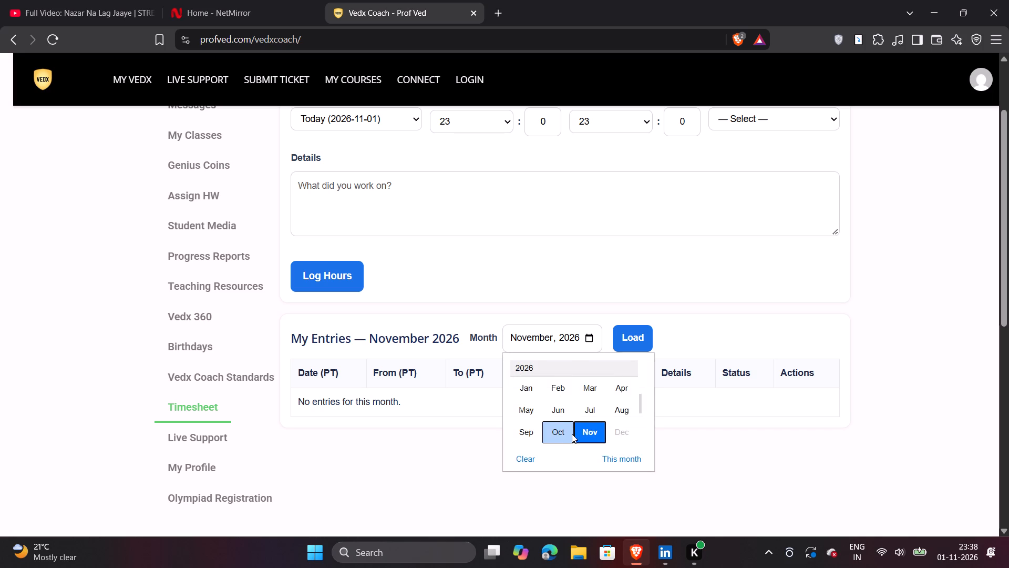
left_click(563, 430)
left_click(626, 333)
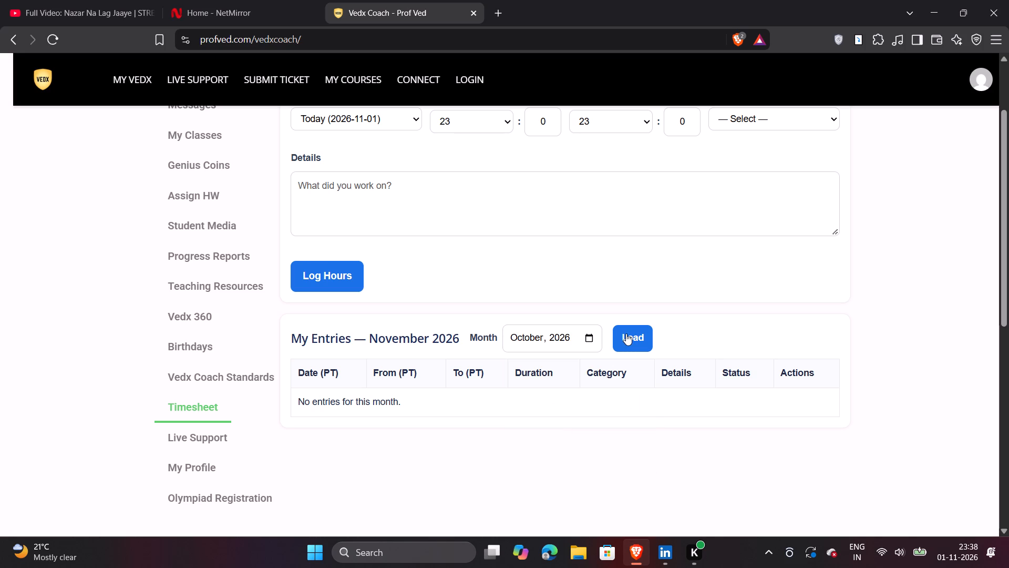
scroll(626, 333, "down", 1)
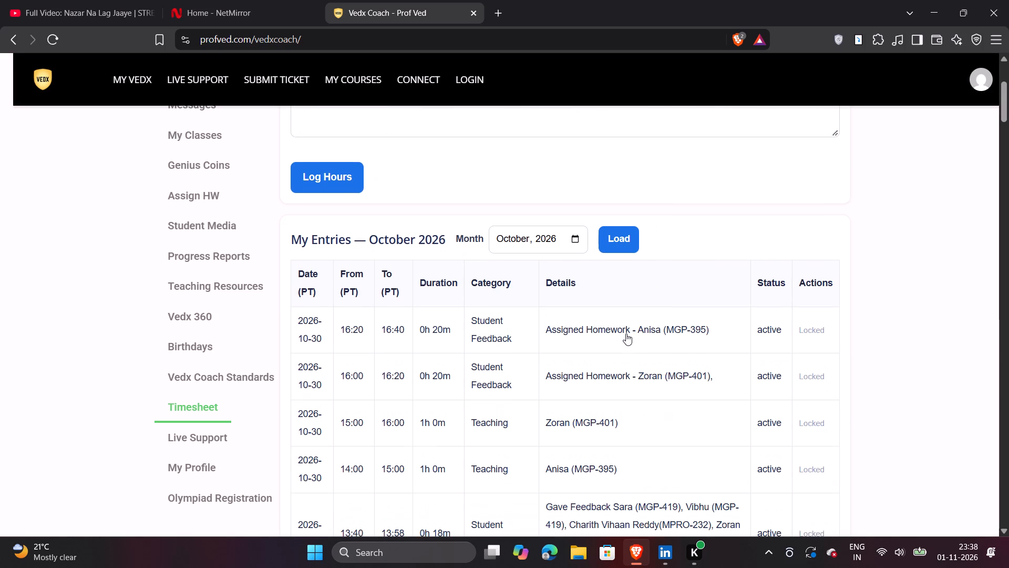
scroll(626, 333, "down", 3)
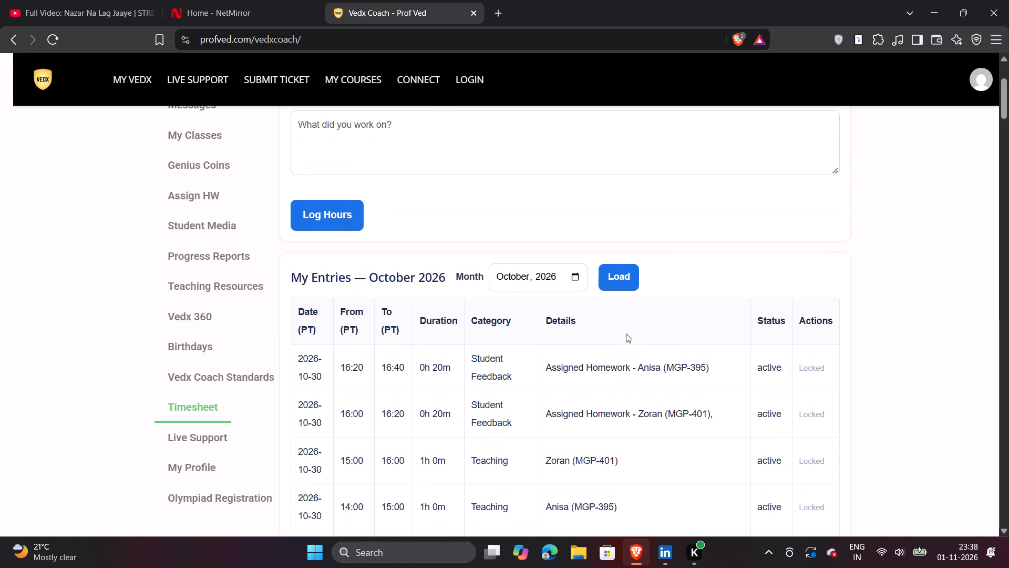
Switch the timesheet entries to November 2026 and load them.
left_click(576, 280)
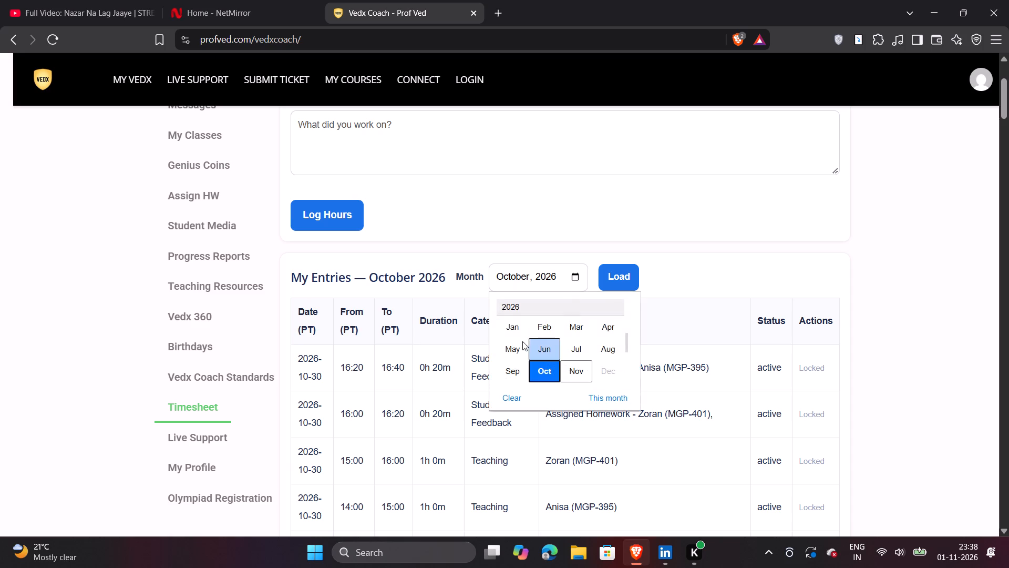
left_click(581, 369)
left_click(625, 281)
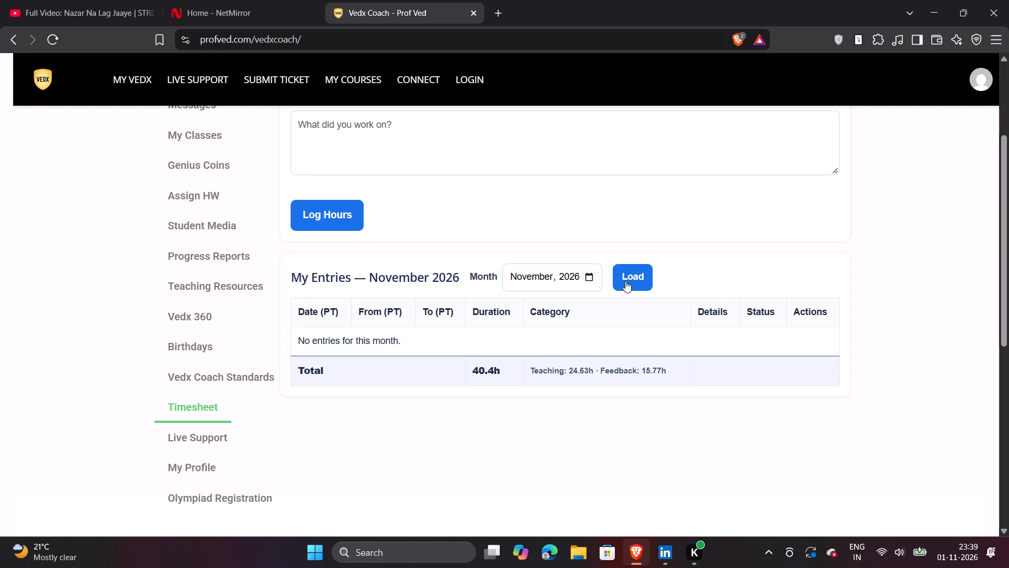
Open the coach portal's Messages section.
scroll(625, 281, "up", 6)
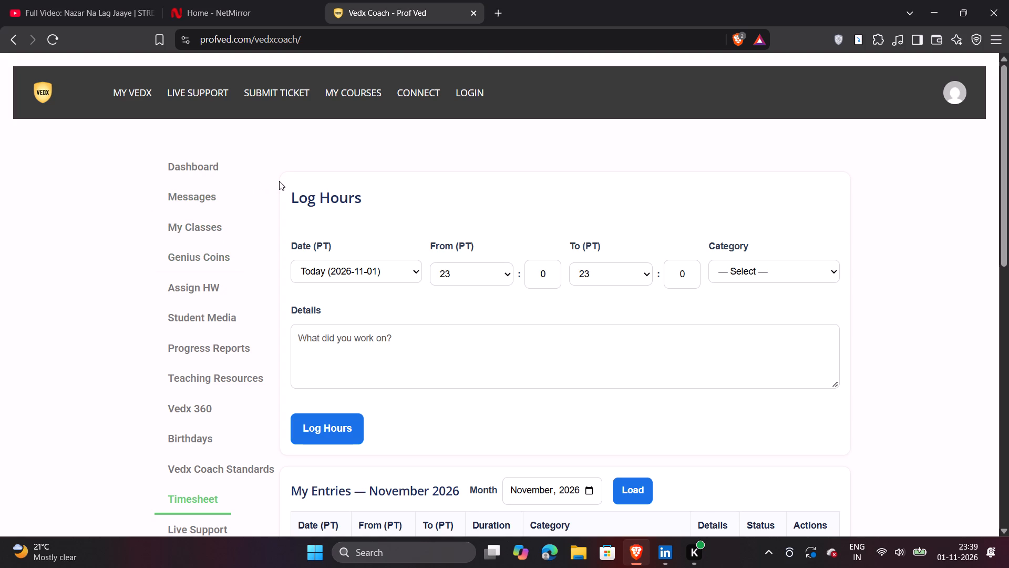
left_click(208, 203)
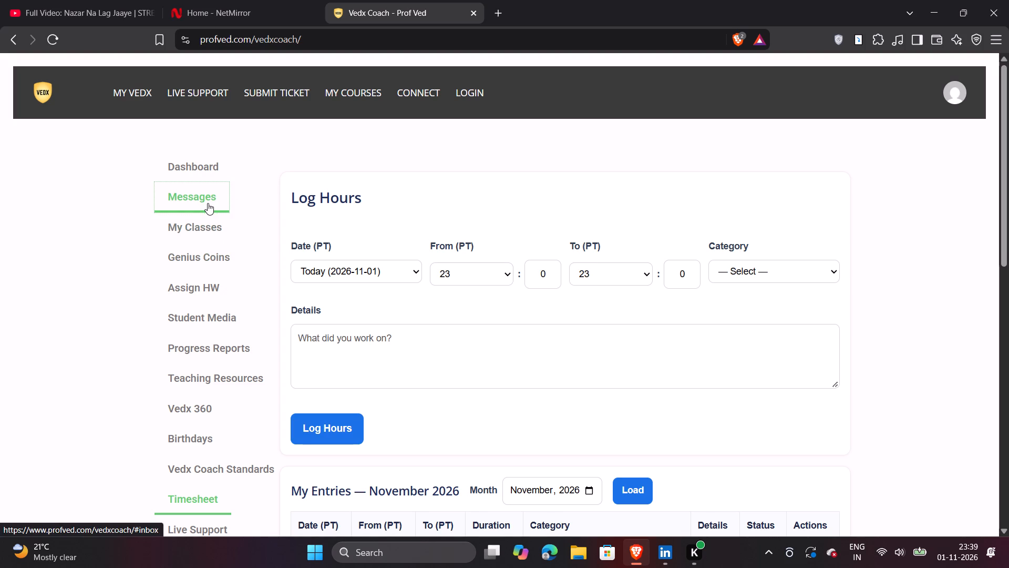
Duplicate the Vedx Coach tab and return to the original one showing the messages.
right_click(439, 11)
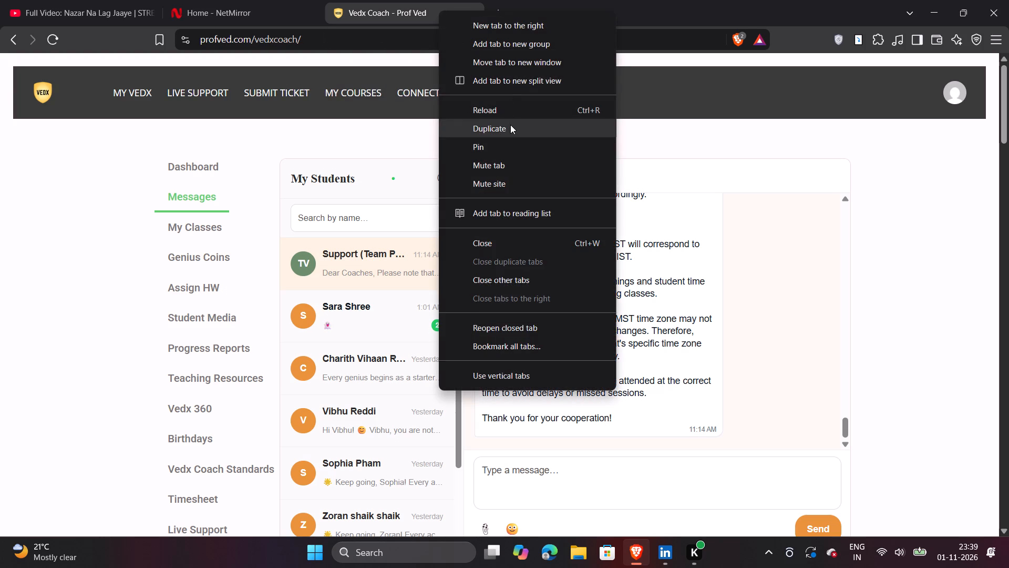
left_click(510, 125)
left_click(407, 0)
Read the Support (Team Prof Ved) daylight saving message and send the reply "Okay Ma'am".
scroll(635, 329, "up", 1)
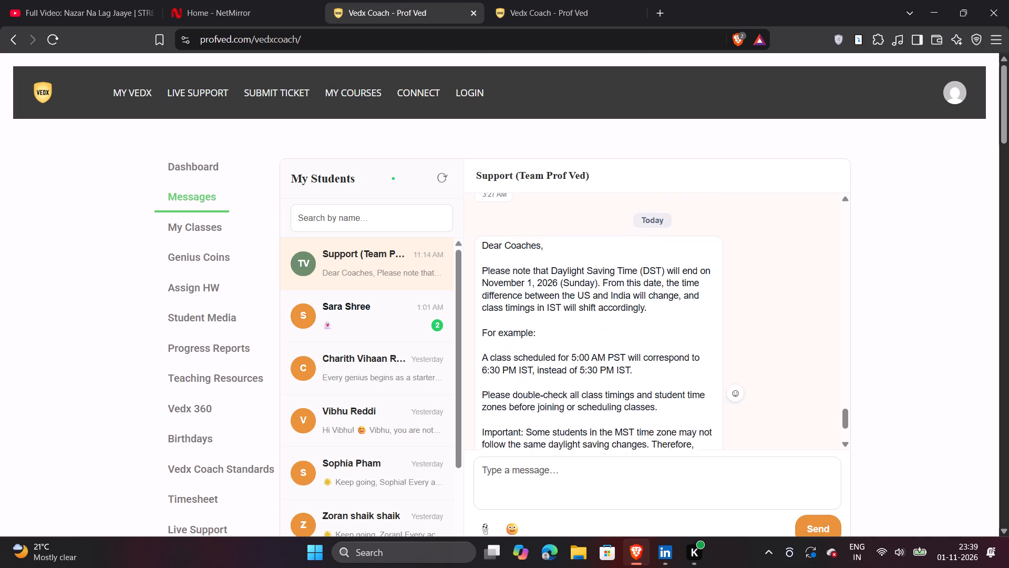
scroll(635, 329, "up", 2)
scroll(635, 329, "down", 7)
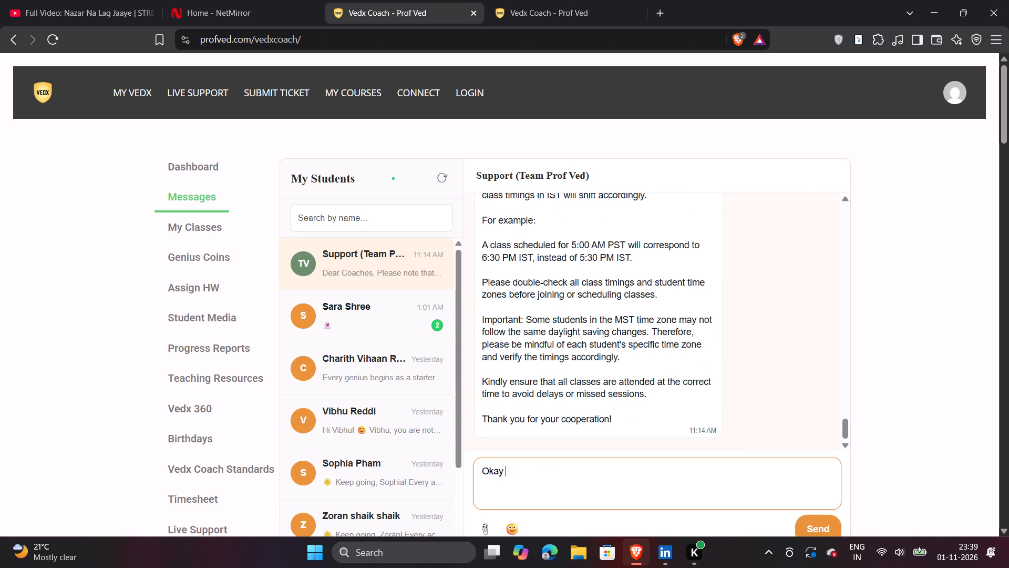
key("BackSpace")
key("BackSpace")
type("'am")
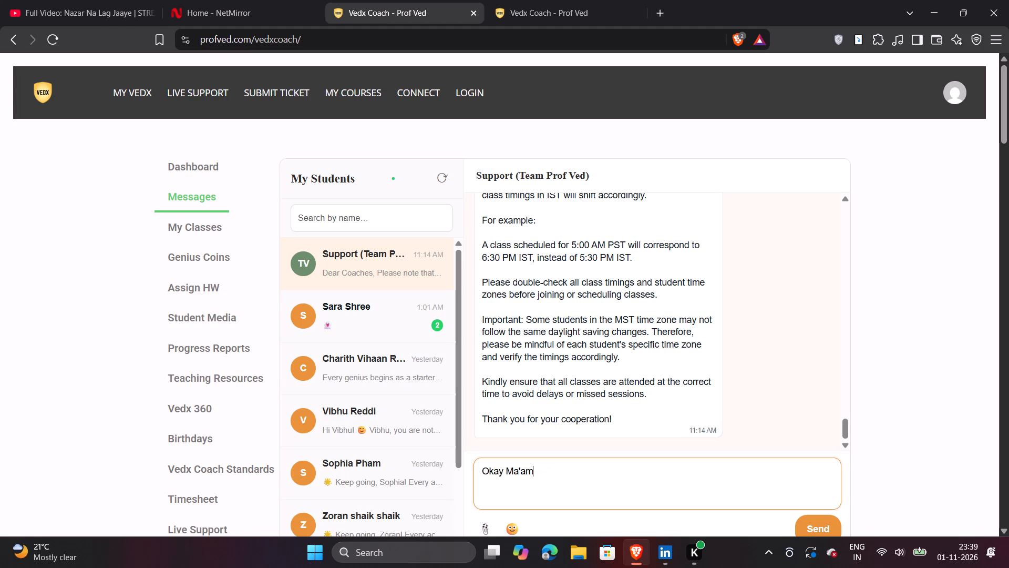
left_click(809, 529)
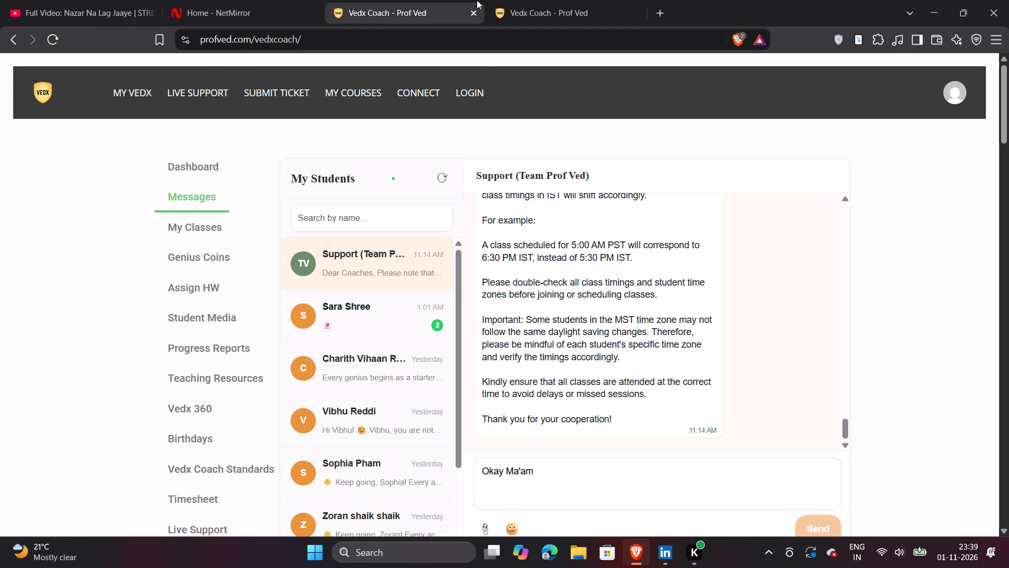
left_click(524, 3)
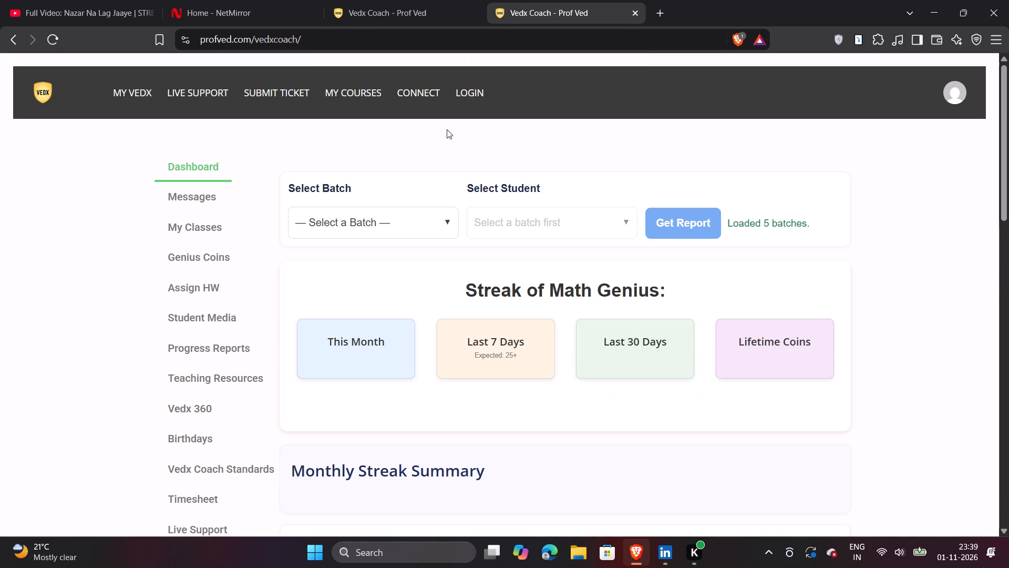
left_click(372, 226)
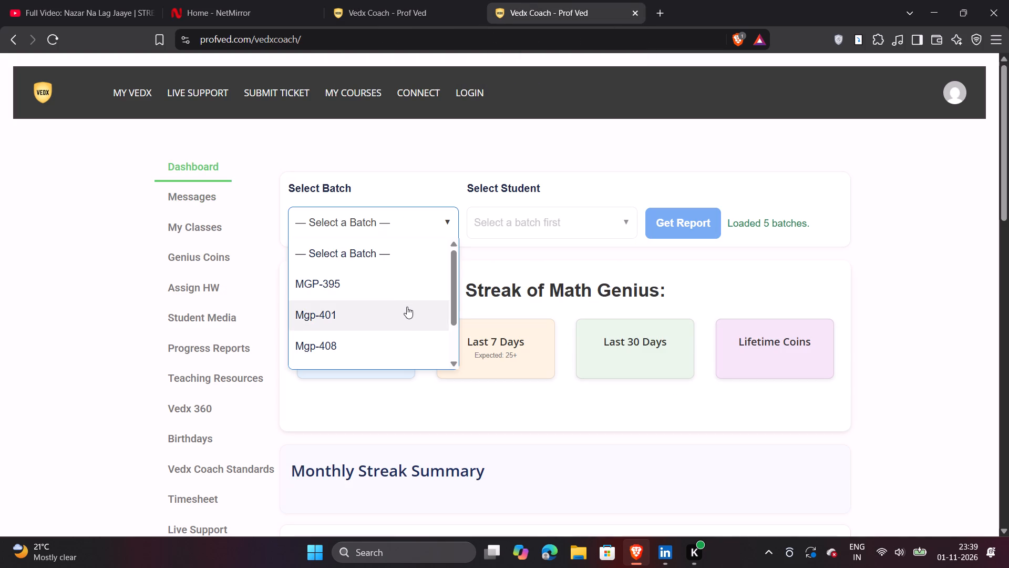
scroll(407, 307, "down", 2)
scroll(403, 349, "up", 1)
scroll(403, 349, "down", 2)
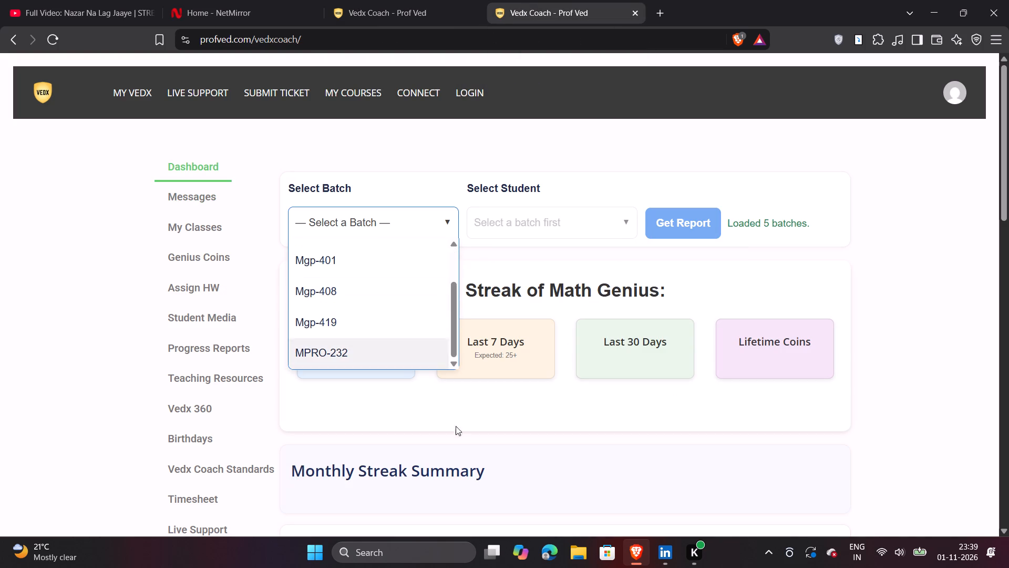
left_click(390, 346)
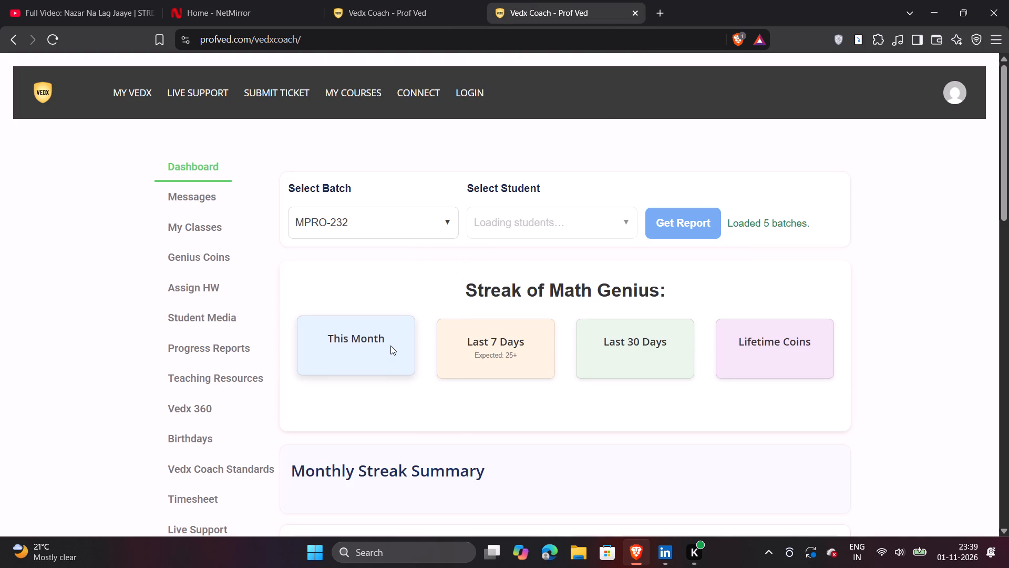
left_click(530, 211)
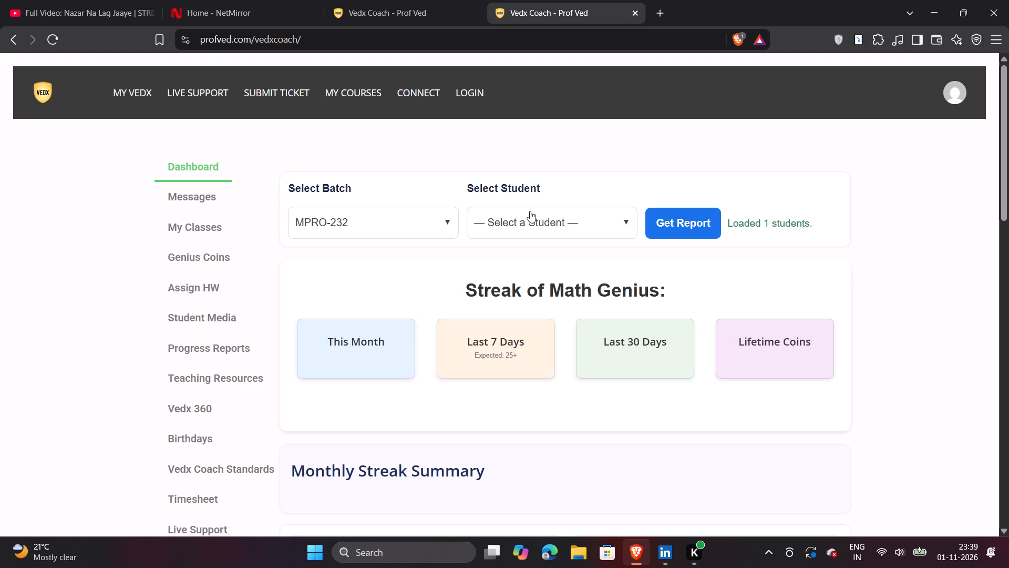
left_click(537, 228)
left_click(537, 280)
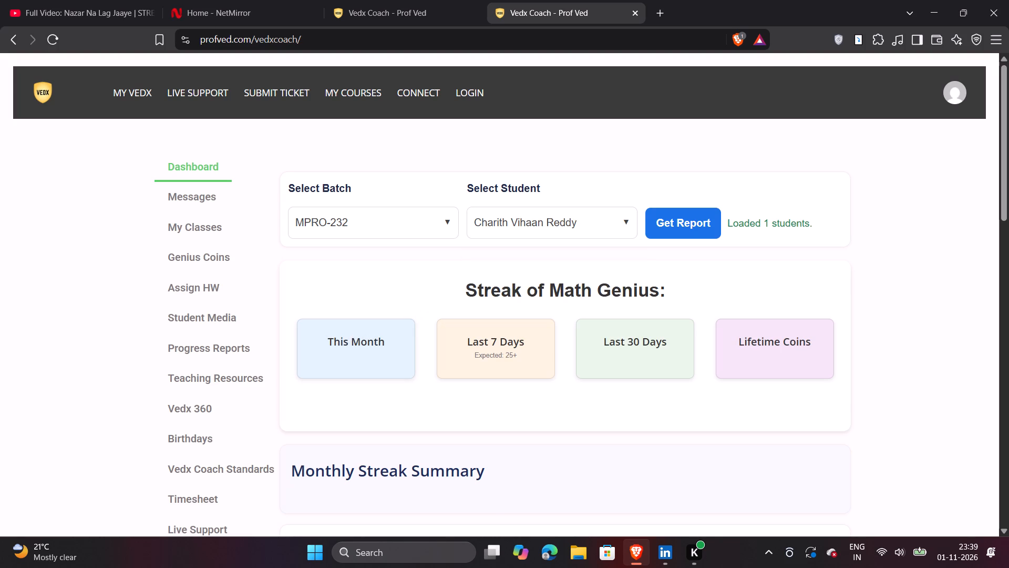
left_click(714, 220)
scroll(714, 220, "down", 5)
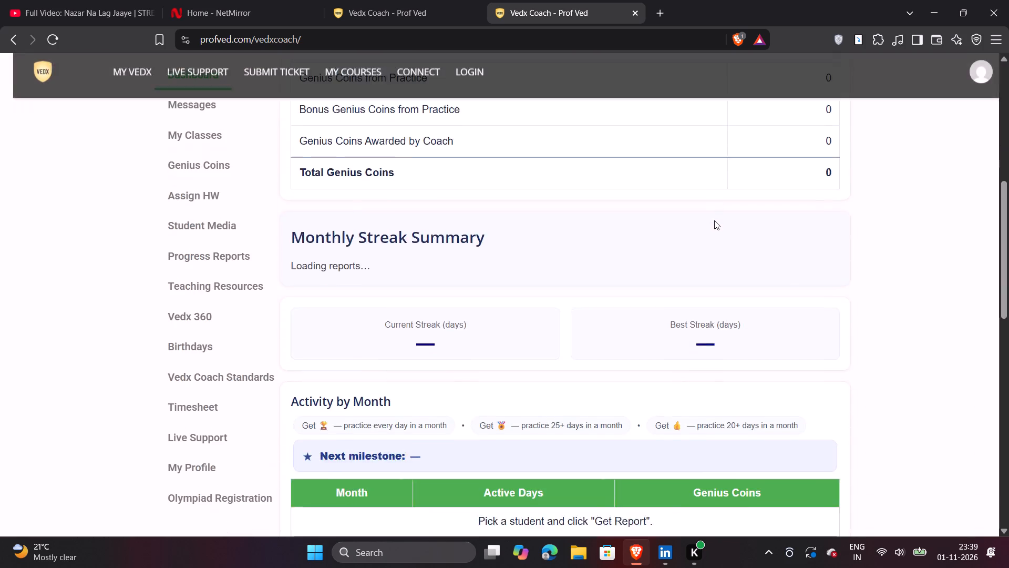
scroll(714, 220, "down", 9)
scroll(714, 220, "up", 9)
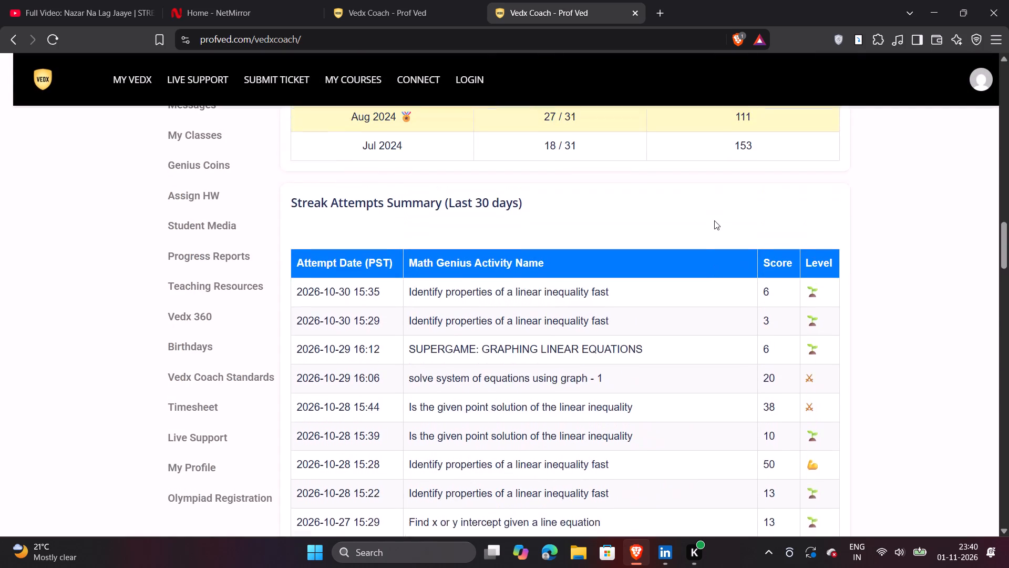
Copy yesterday's "Every genius begins as a starter!" message in Charith's chat and send it again as today's message.
left_click(335, 0)
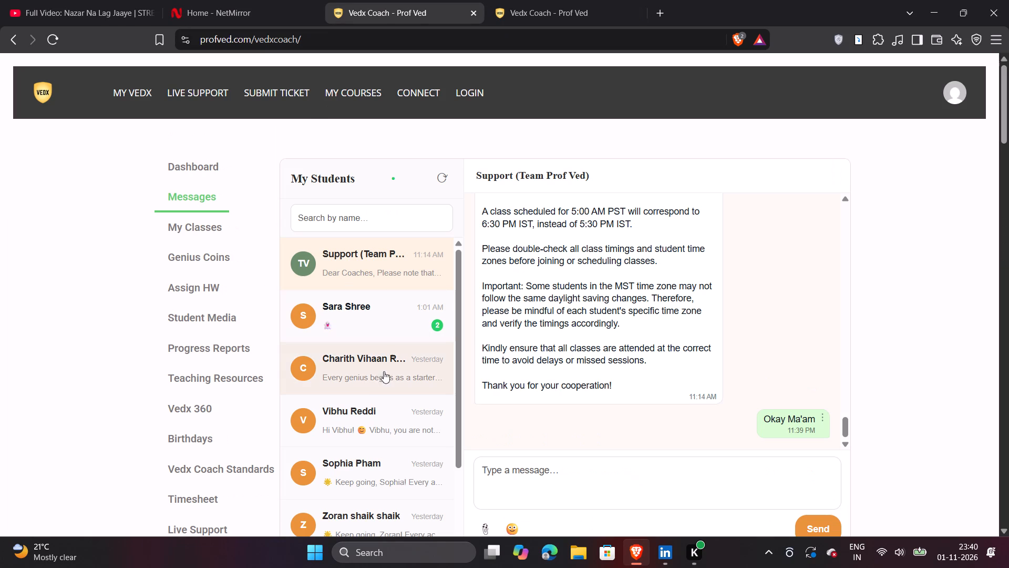
left_click(386, 383)
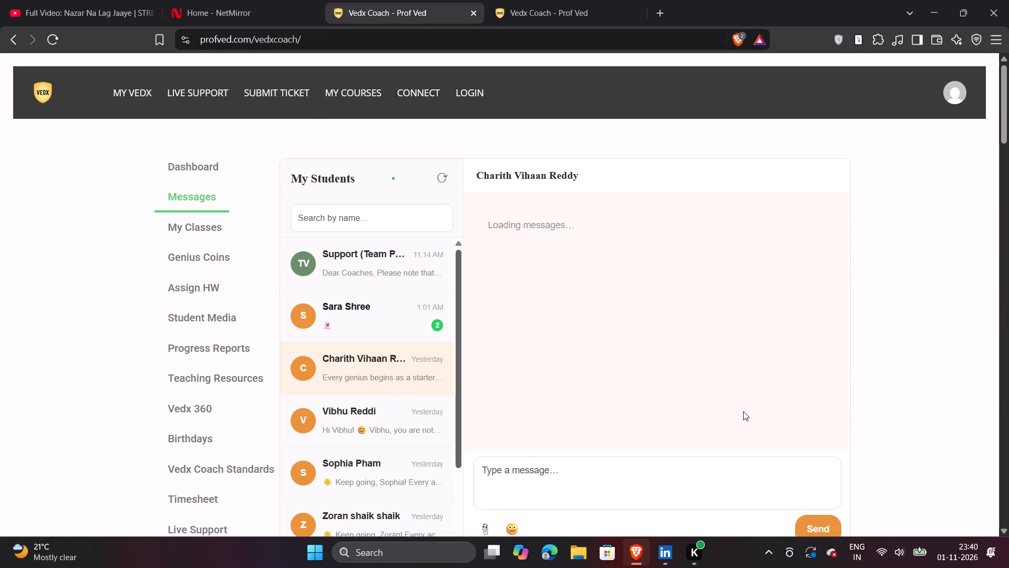
left_click_drag(688, 419, 588, 343)
key("ctrl+c")
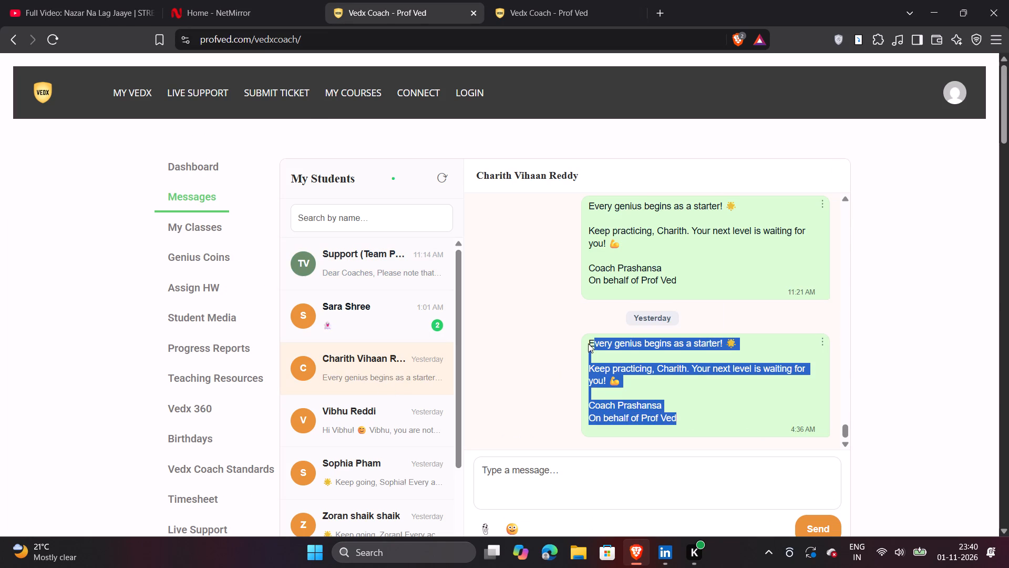
left_click(611, 494, "ctrl")
key("ctrl+v")
left_click(810, 523)
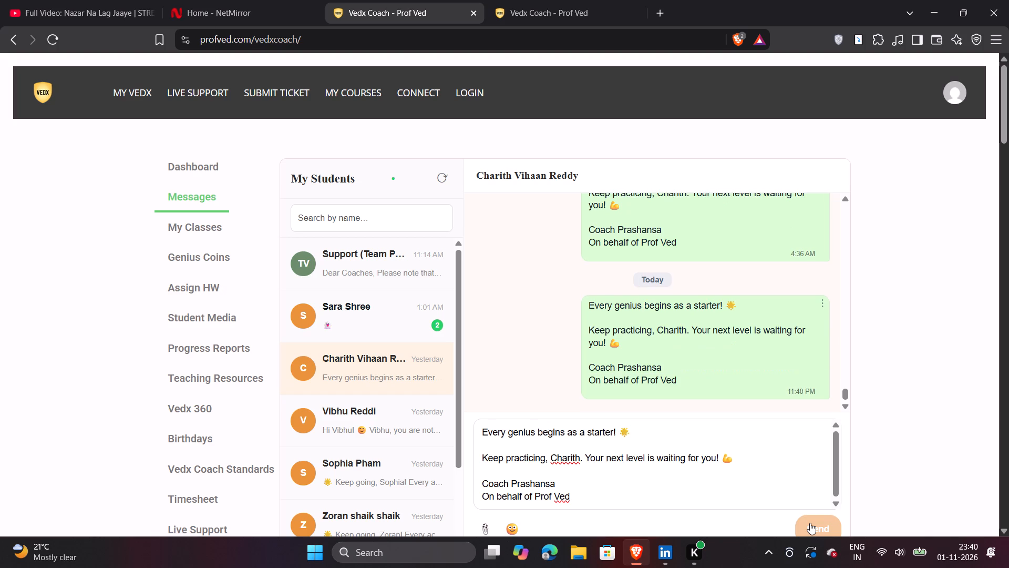
Open the chat with Sara and draft the reply "Happy Halloween".
left_click(392, 304)
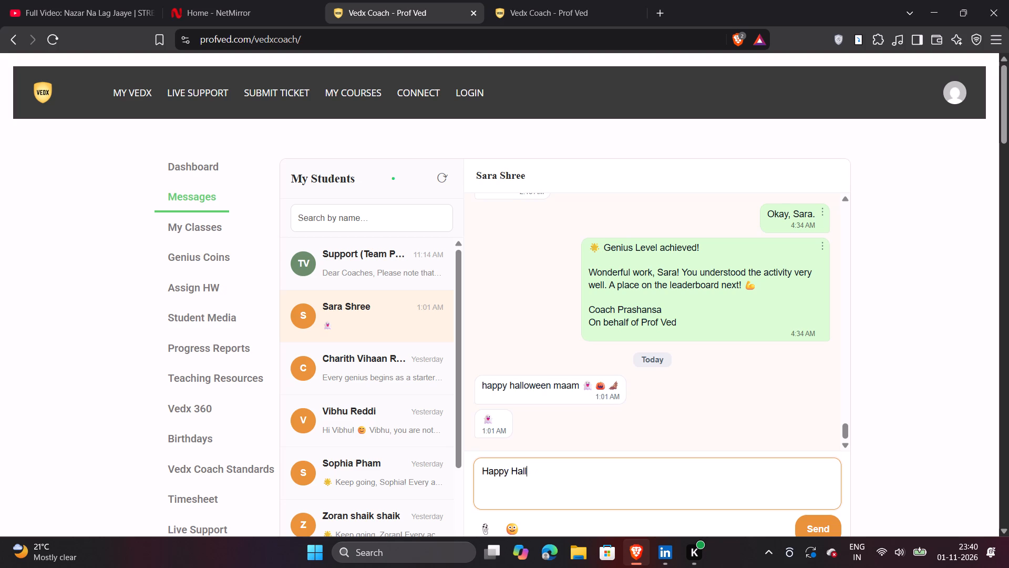
key("BackSpace")
type("oween")
Search the web for "halloween" in a new tab and copy the word "Halloween" from the Wikipedia result.
left_click(656, 18)
type("halloween")
key("Return")
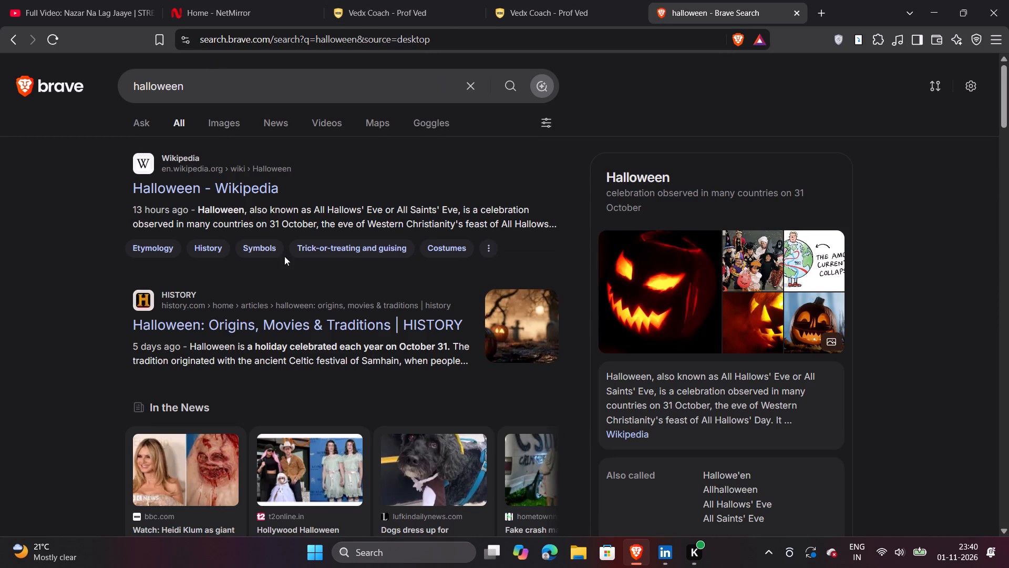
scroll(287, 287, "down", 1)
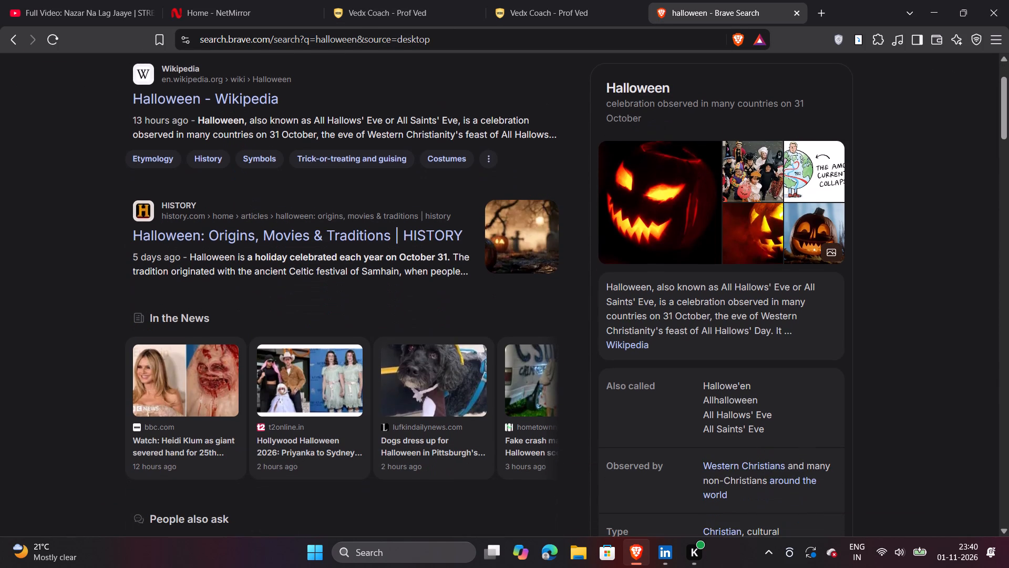
left_click_drag(199, 121, 242, 120)
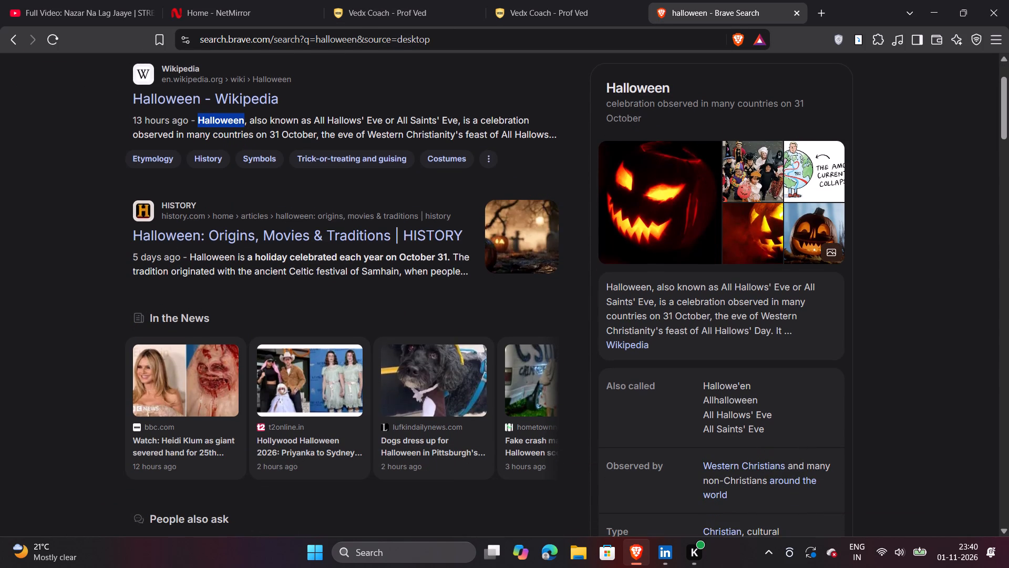
key("ctrl+c")
Replace the holiday word in Sara's draft with the copied spelling and complete the greeting as "Happy Halloween Sara".
left_click(514, 0)
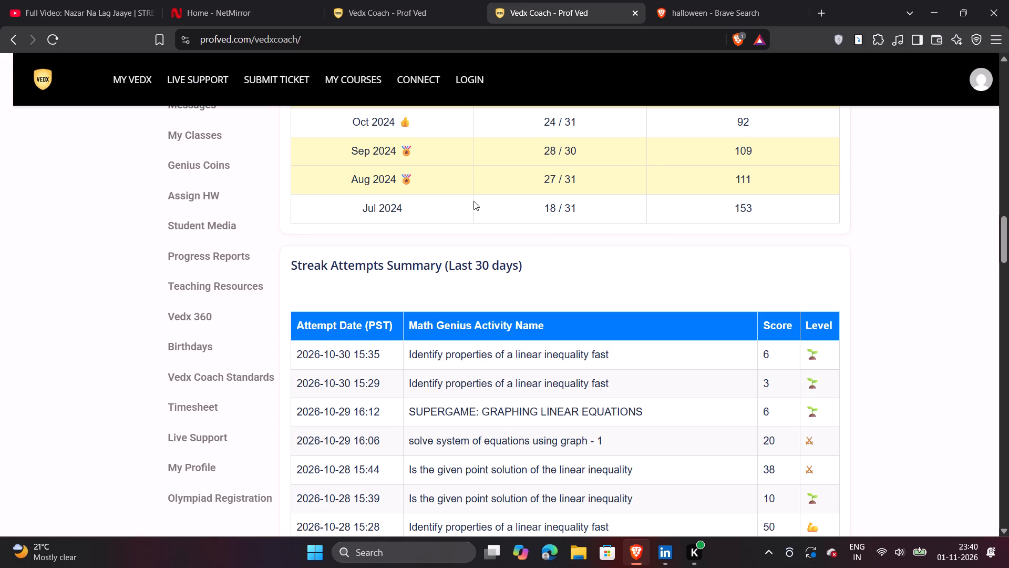
left_click(424, 0)
double_click(536, 473)
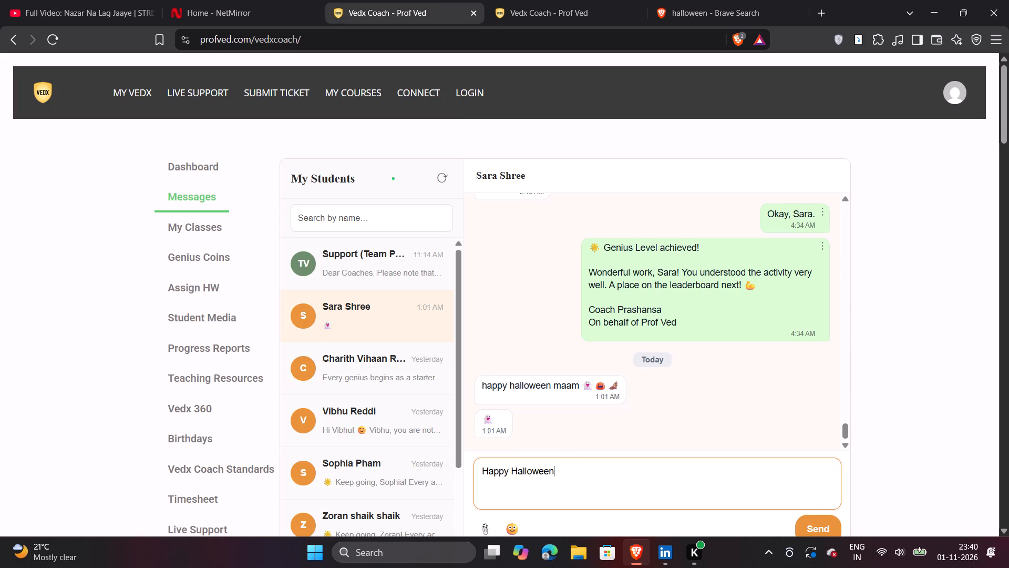
key("ctrl+v")
key("BackSpace")
key("BackSpace")
type("ara")
Search the web for "halloween emojis" and expand the answer about the best Halloween emojis for kids.
left_click(722, 0)
scroll(389, 107, "up", 4)
left_click(369, 97)
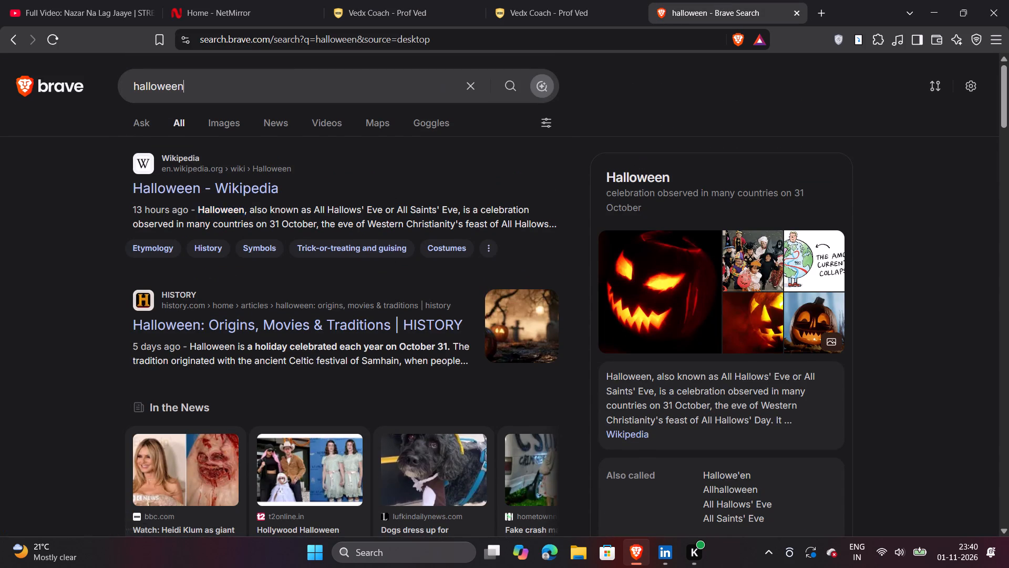
key("space")
type("emojis")
key("Return")
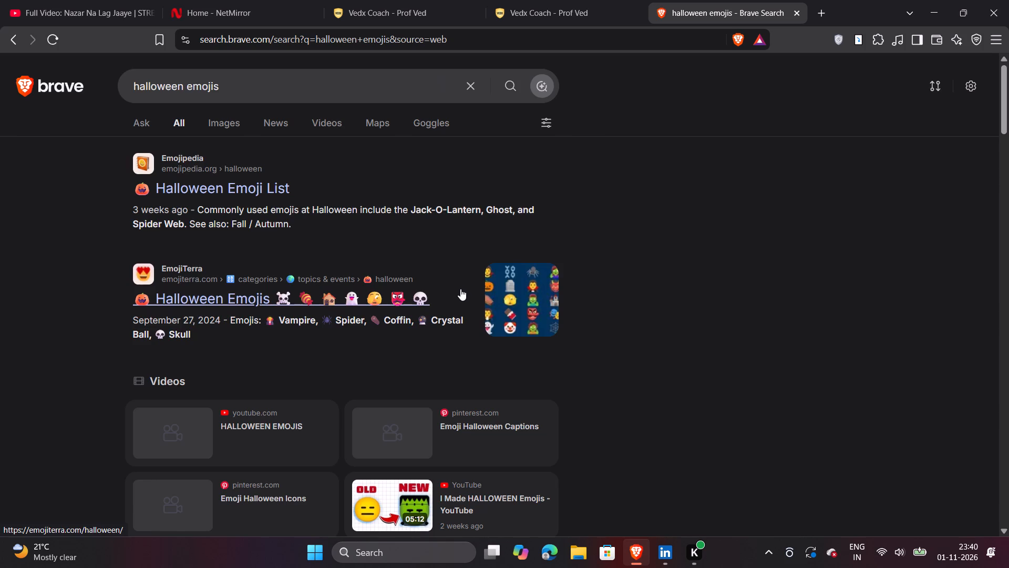
scroll(458, 293, "down", 5)
left_click(423, 215)
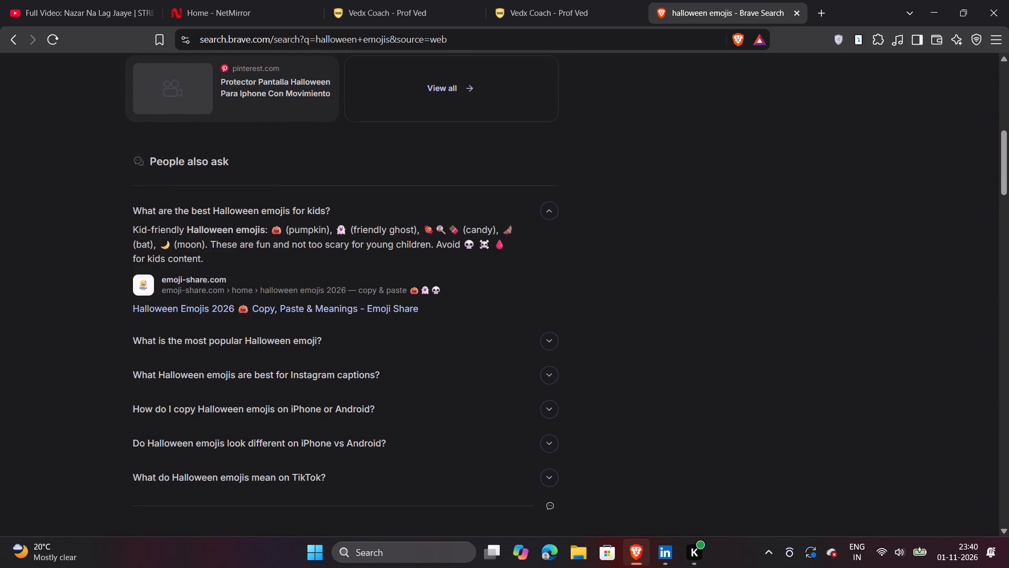
Copy the pumpkin emoji from the answer and add it after "Sara" in the draft, separated by a space.
left_click_drag(271, 226, 280, 227)
key("ctrl+c")
left_click(593, 0)
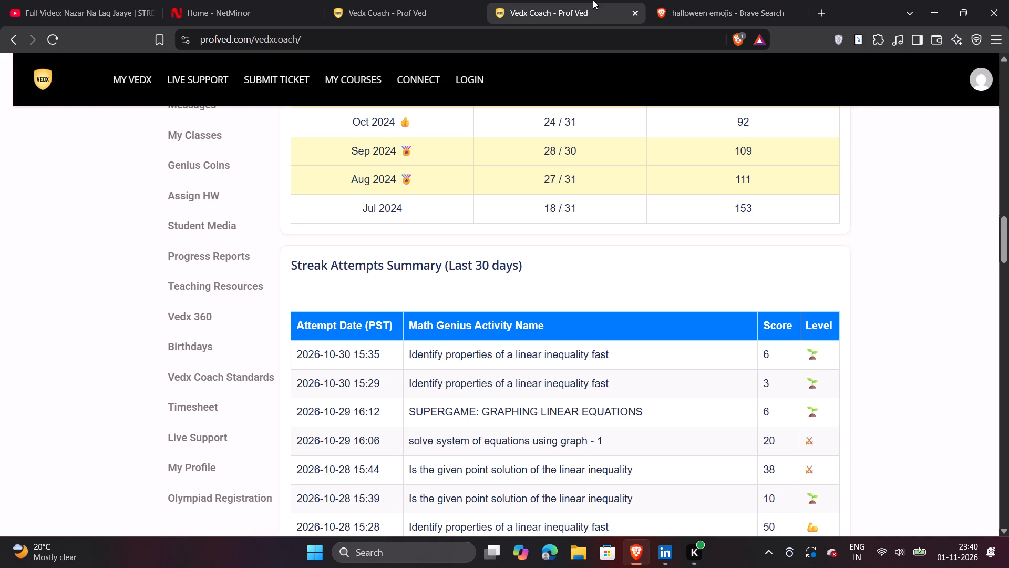
left_click(466, 1)
key("ctrl+v")
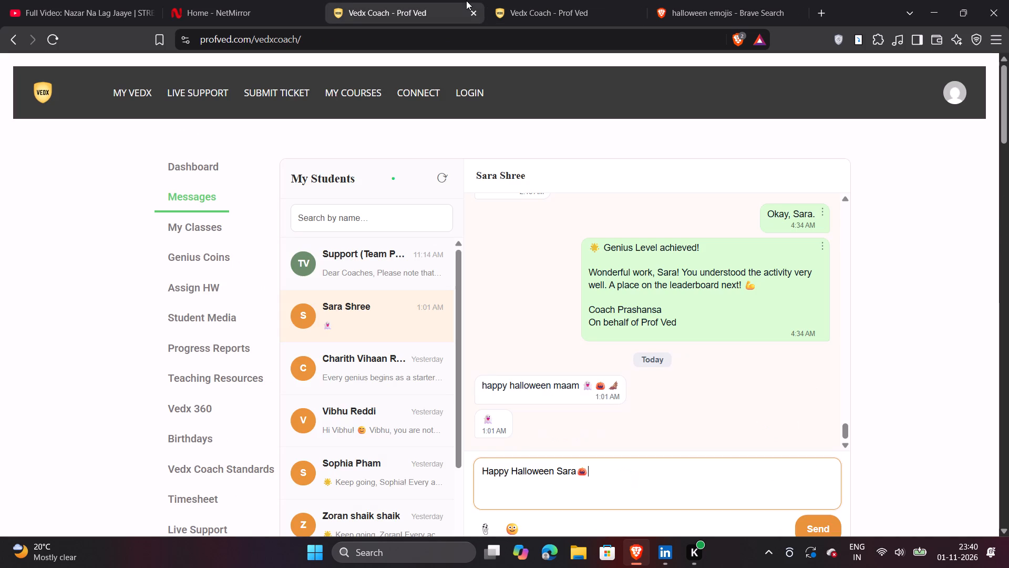
key("Left")
key("space")
key("Right")
key("Right")
Copy the candy emojis into the draft after the pumpkin and trim them to only the first candy, with single spacing.
left_click(693, 0)
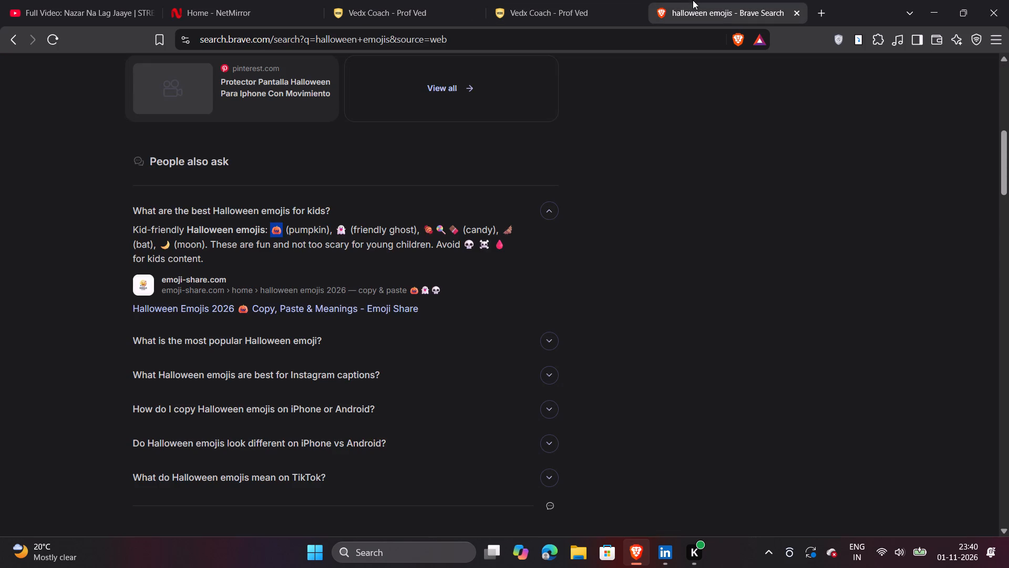
left_click_drag(418, 229, 456, 229)
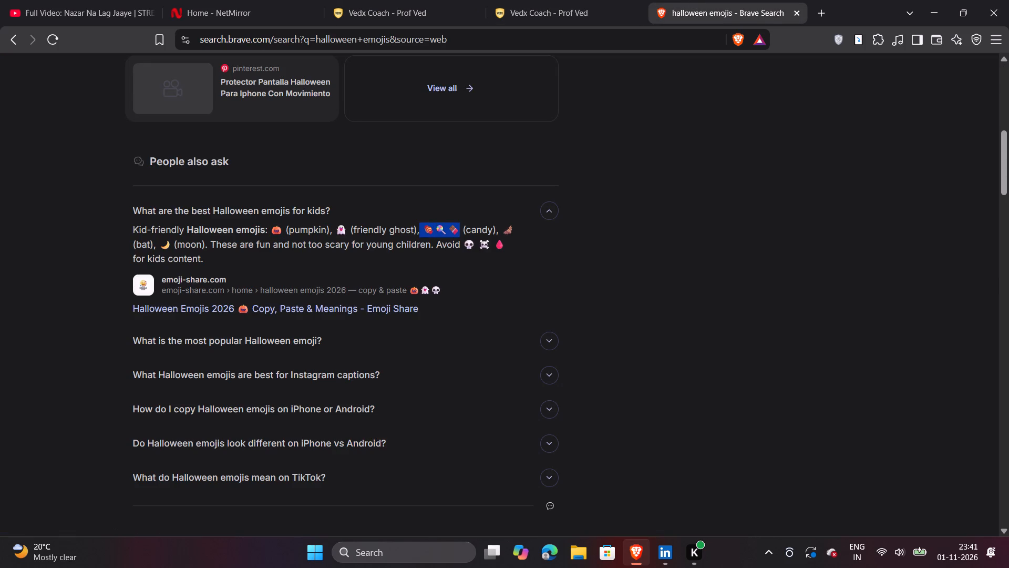
left_click_drag(456, 229, 458, 229)
key("ctrl+c")
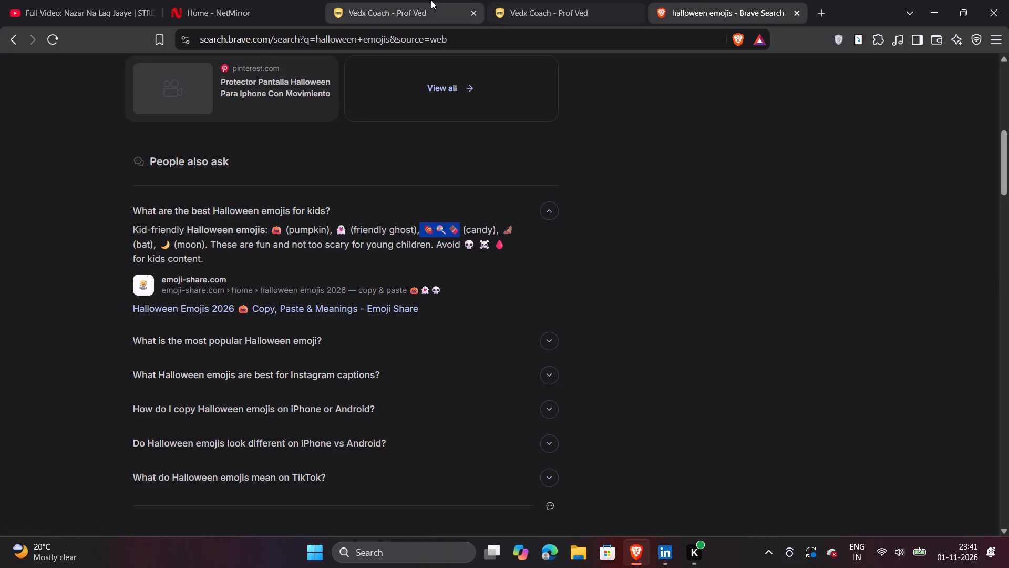
left_click(431, 0)
key("ctrl+v")
key("Left")
key("Left")
key("Left")
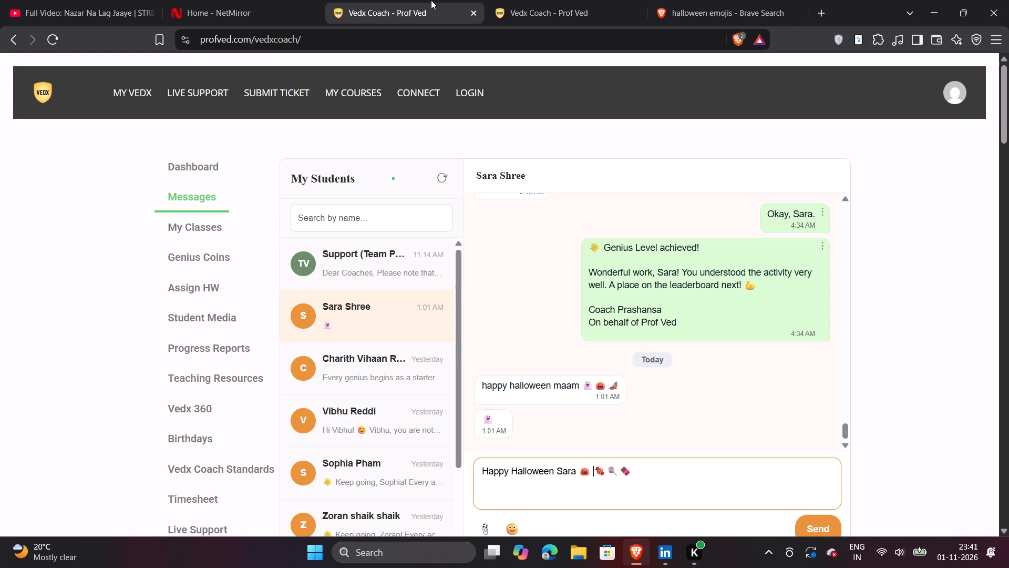
key("Left")
key("Right")
key("BackSpace")
key("Right")
key("Right")
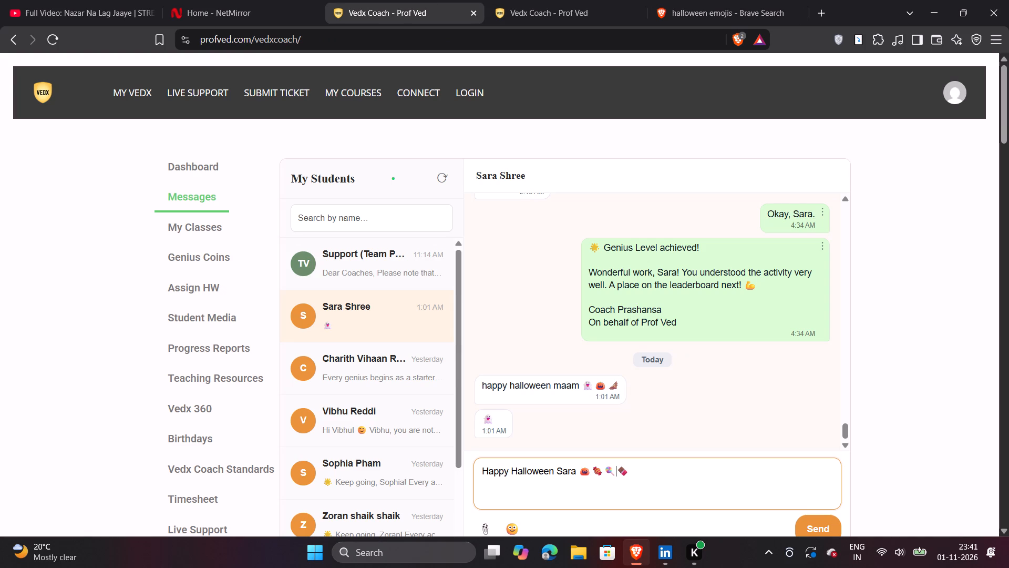
key("Right")
key("BackSpace")
key("BackSpace")
Copy the skull, crossbones and blood drop emojis into the draft, keep only the skull, and start a new line.
left_click(696, 0)
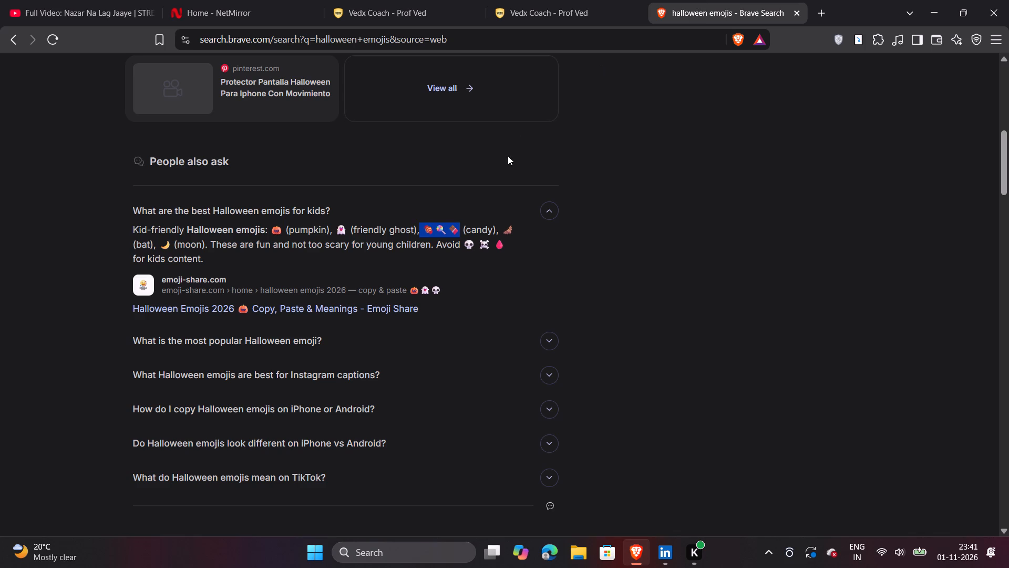
left_click_drag(506, 246, 466, 244)
key("ctrl+c")
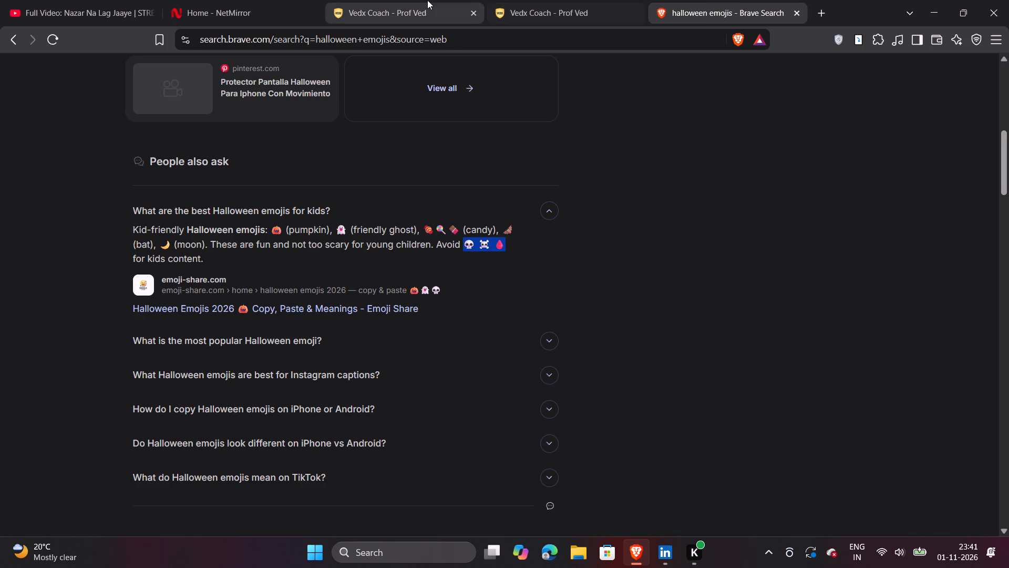
left_click(427, 0, "ctrl")
key("ctrl+v")
key("BackSpace")
key("BackSpace")
key("BackSpace")
key("Return")
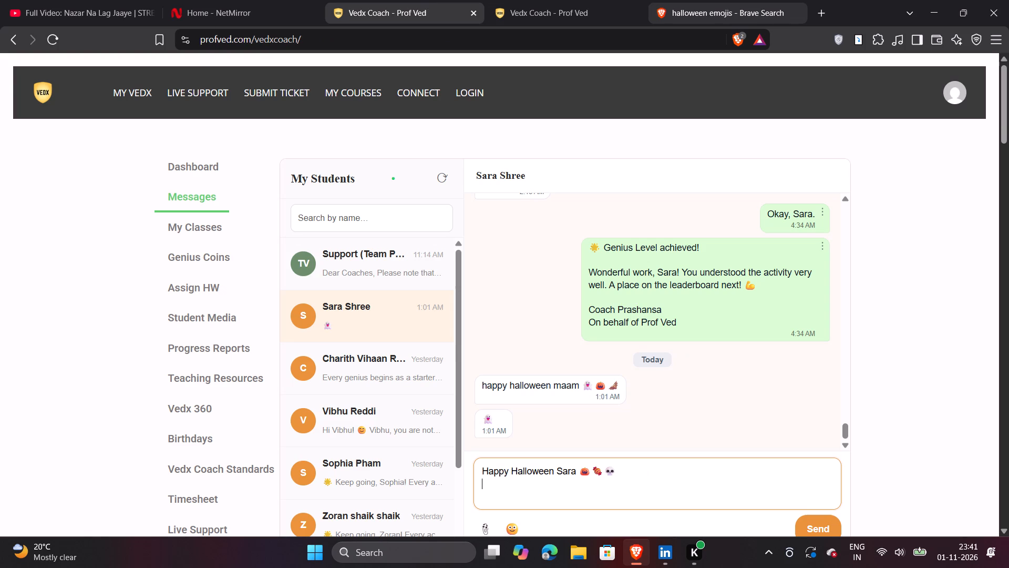
Send the drafted Halloween greeting to Sara.
left_click(819, 526)
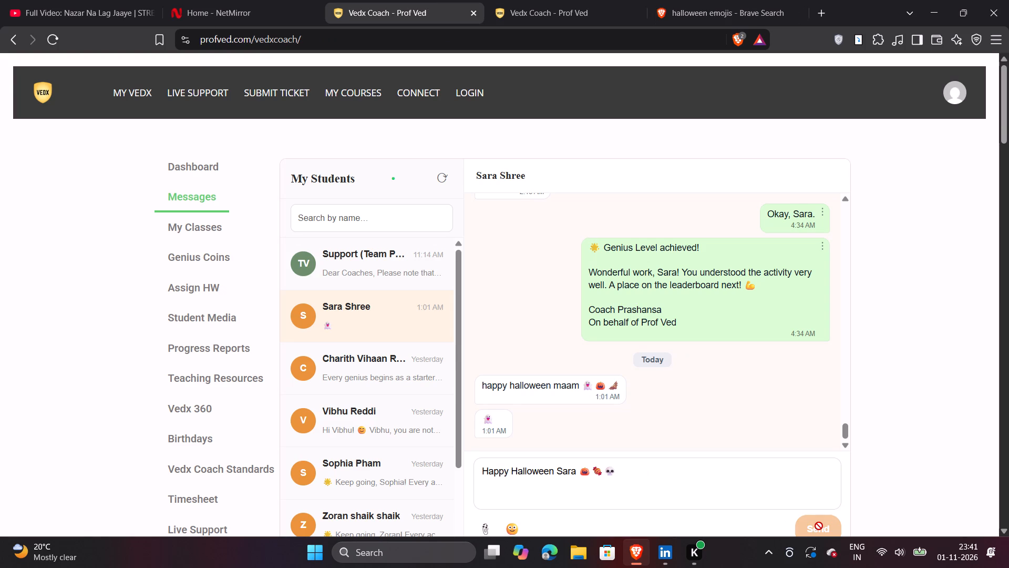
Load Vibhu's report from batch Mgp-419 and examine the coin totals, daily streak and monthly summary.
left_click(508, 0)
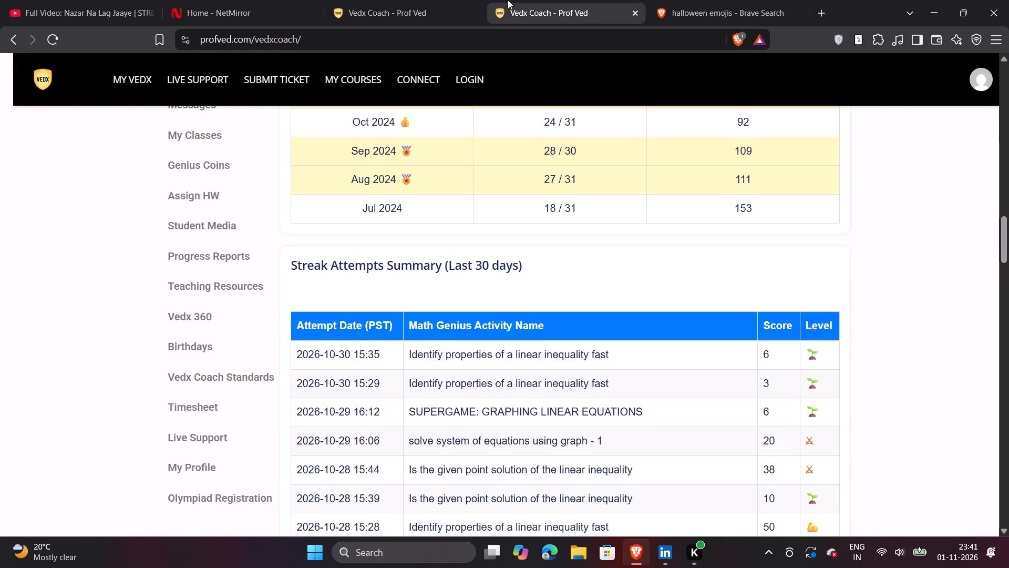
scroll(482, 282, "up", 9)
left_click(416, 208)
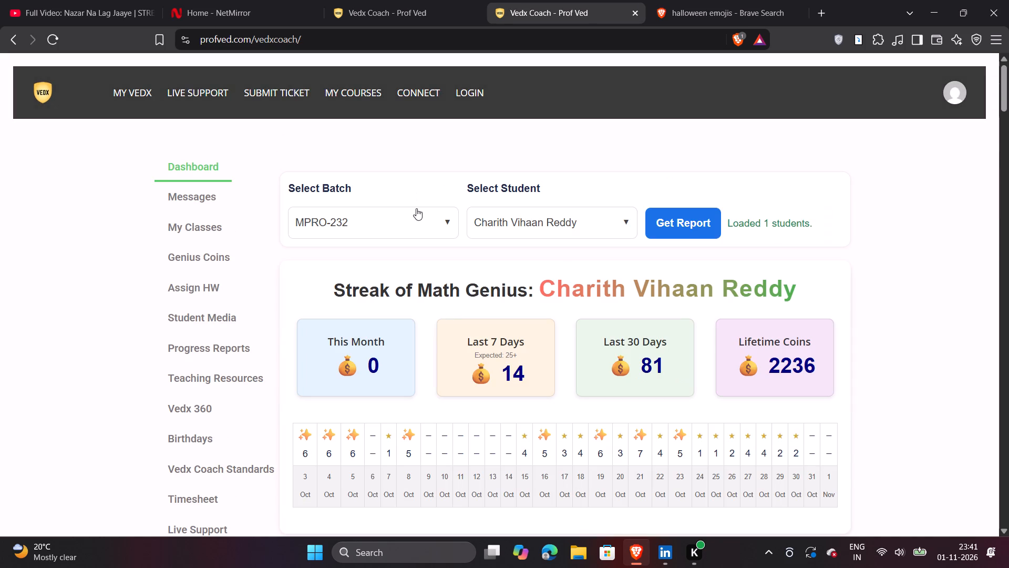
left_click(417, 226)
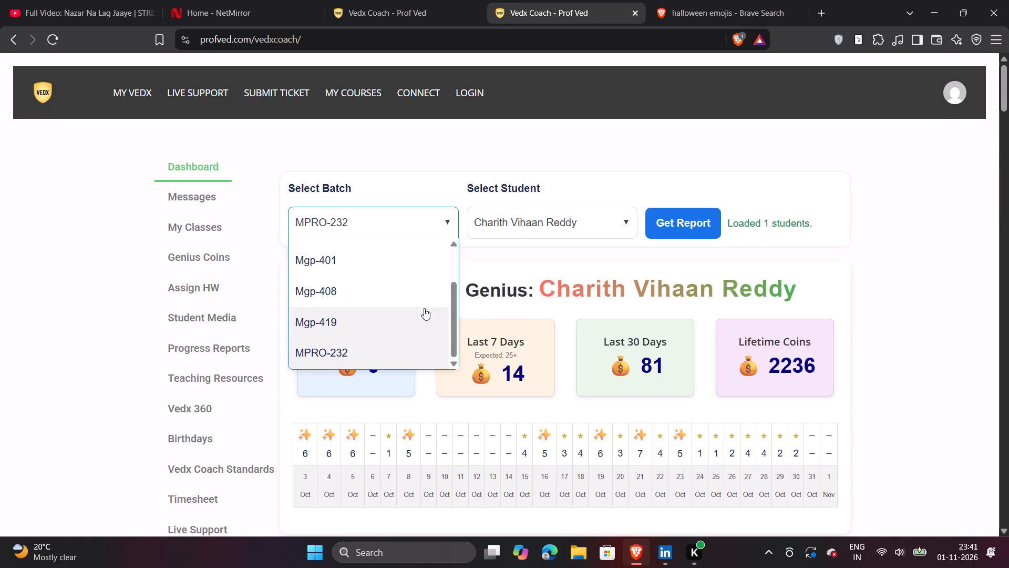
left_click(424, 308)
left_click(561, 217)
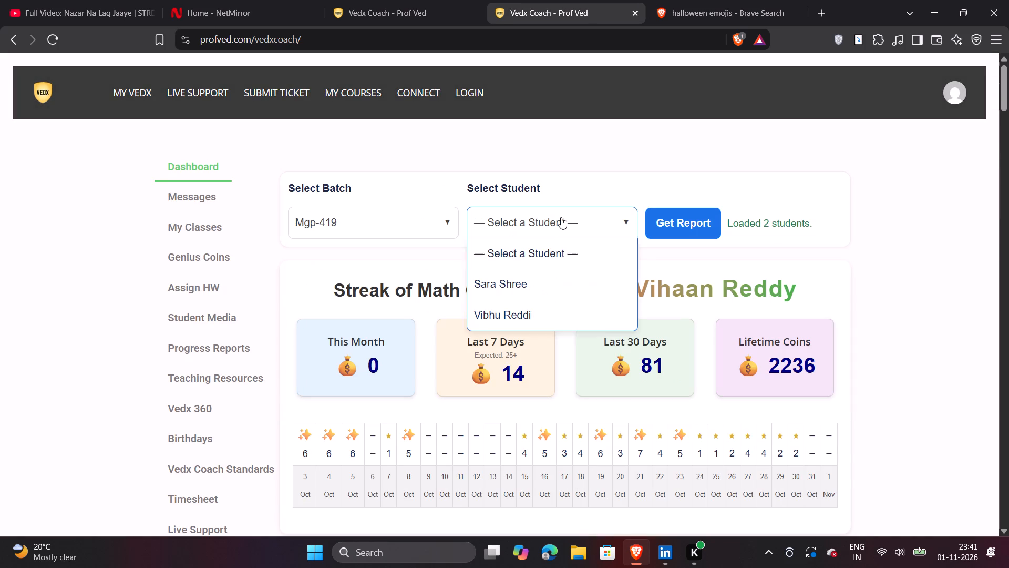
left_click(570, 306)
left_click(680, 224)
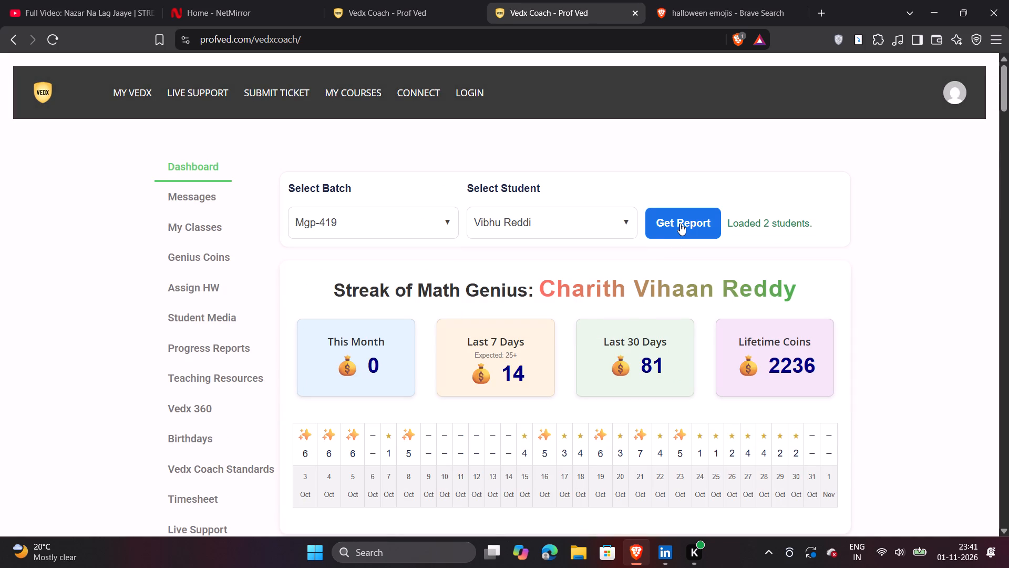
scroll(711, 362, "down", 3)
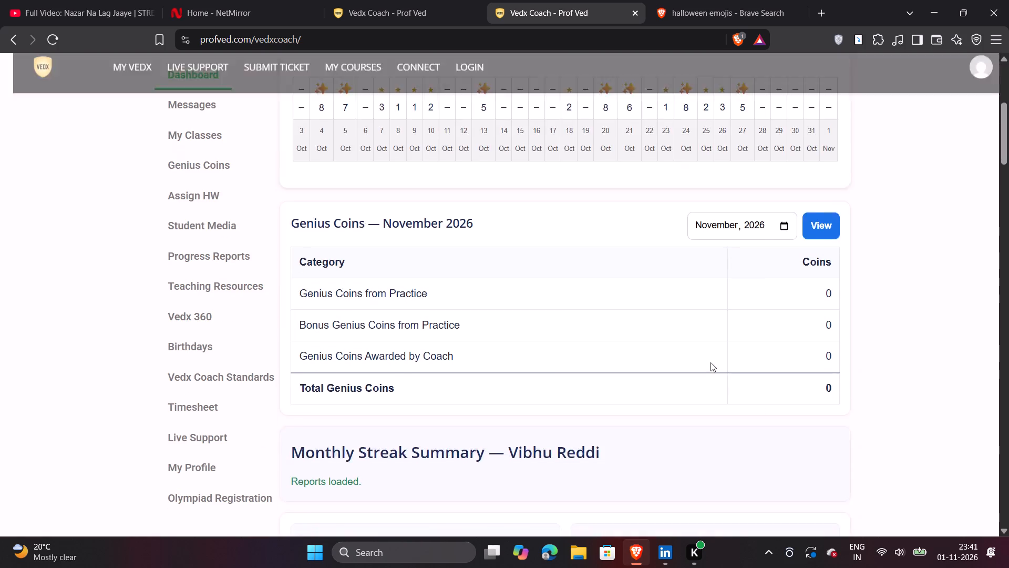
scroll(711, 362, "down", 3)
left_click(394, 0)
scroll(544, 289, "up", 1)
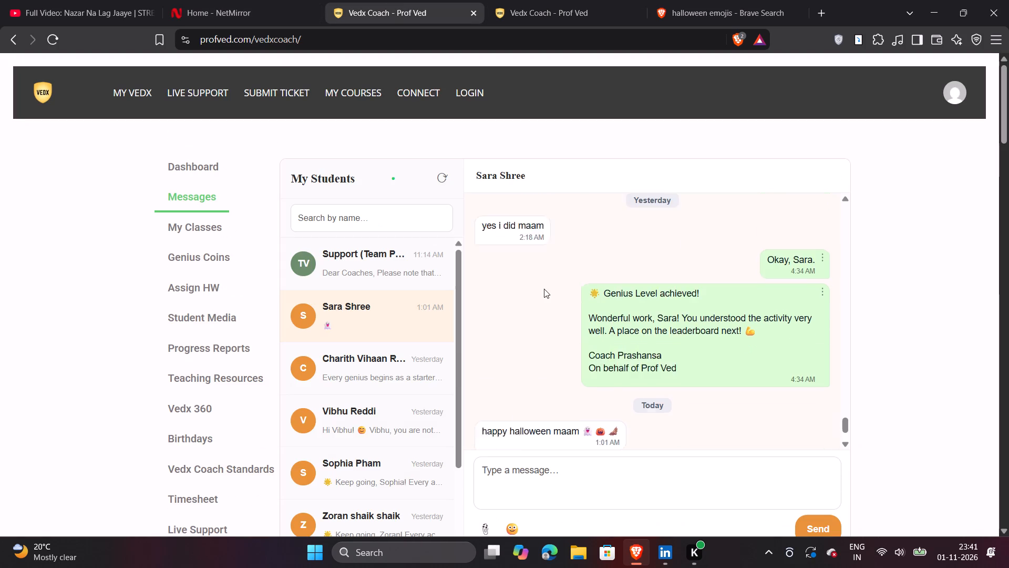
scroll(544, 289, "up", 1)
left_click(532, 0)
scroll(585, 384, "up", 9)
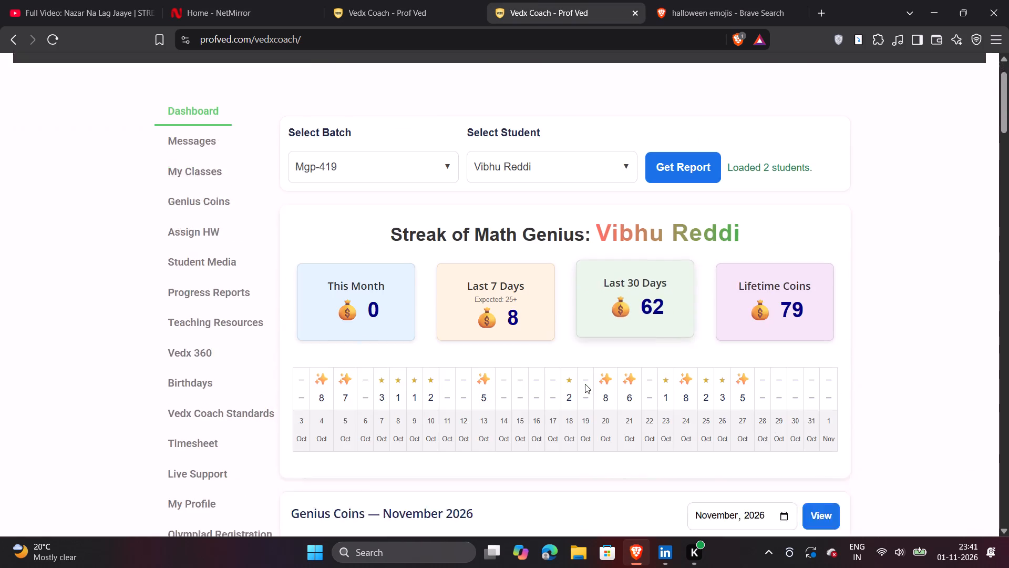
scroll(585, 384, "down", 1)
Load Sara's report from the same batch and review her active days by month and last 30 days of streak attempts.
left_click(609, 153)
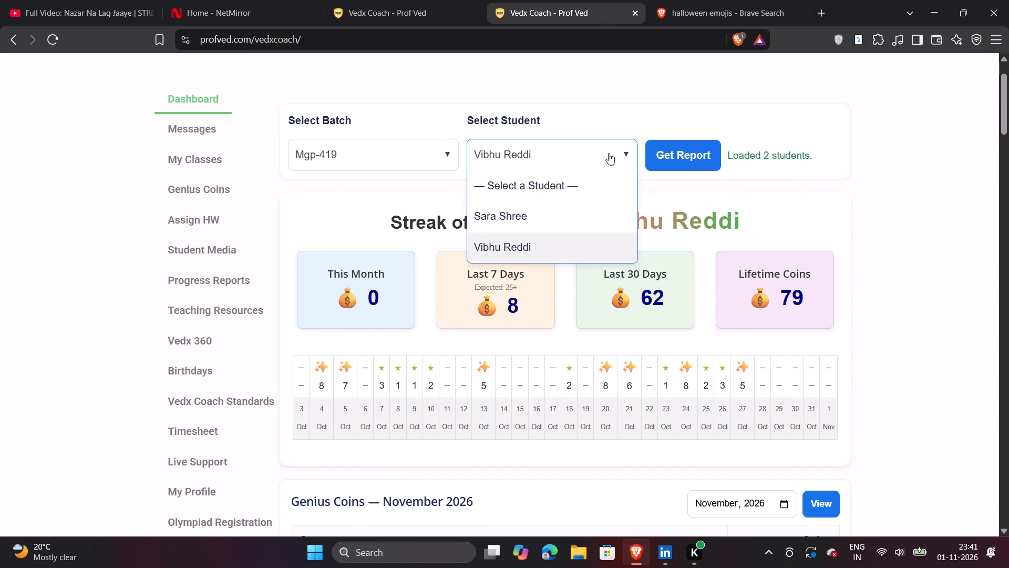
left_click(597, 204)
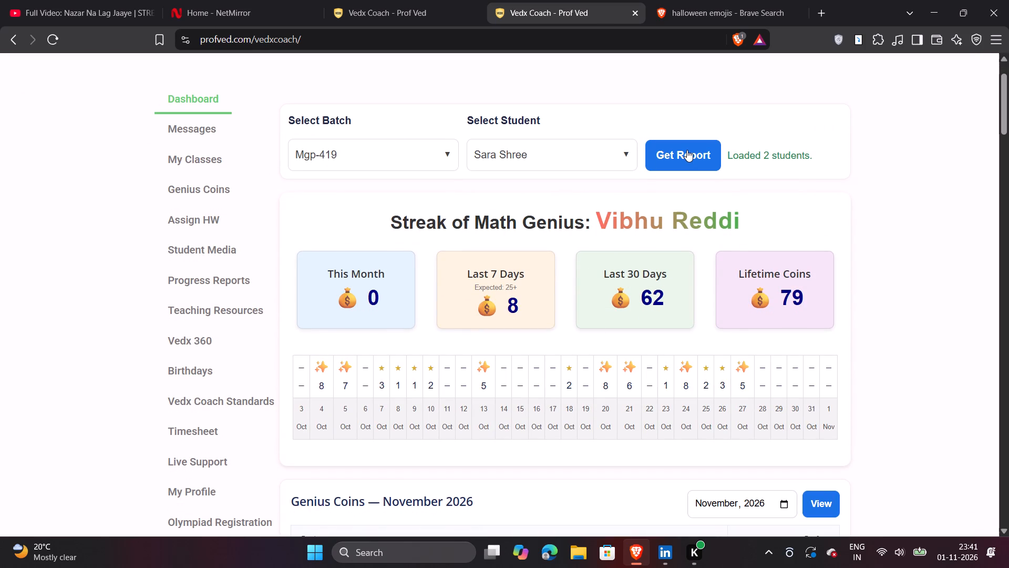
left_click(687, 150)
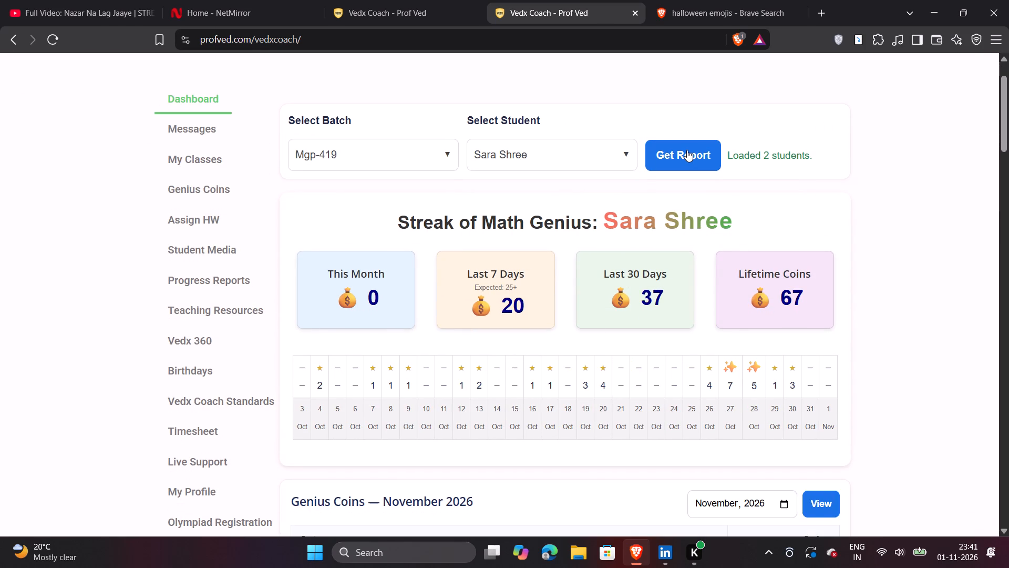
scroll(758, 345, "down", 8)
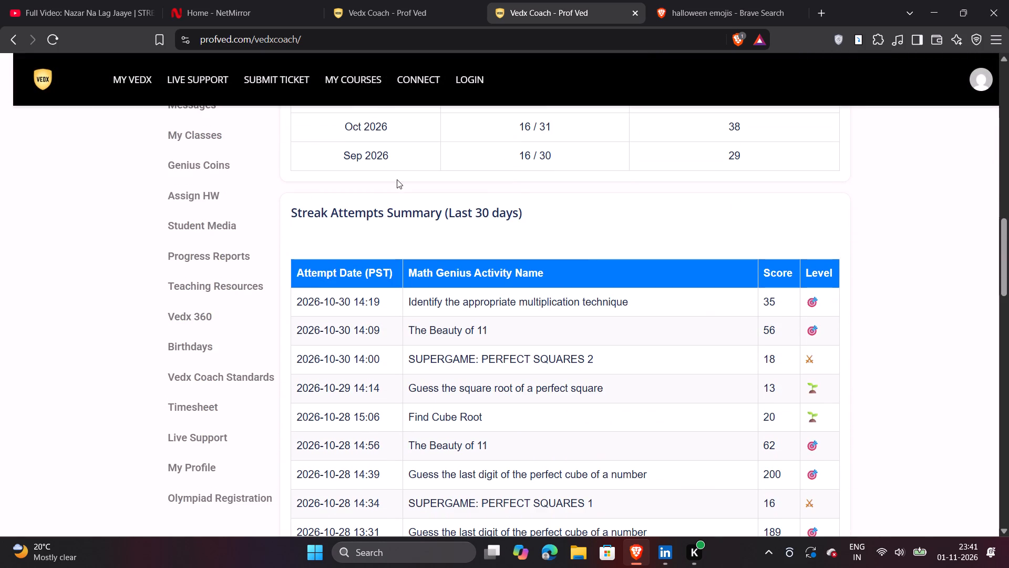
scroll(397, 179, "up", 6)
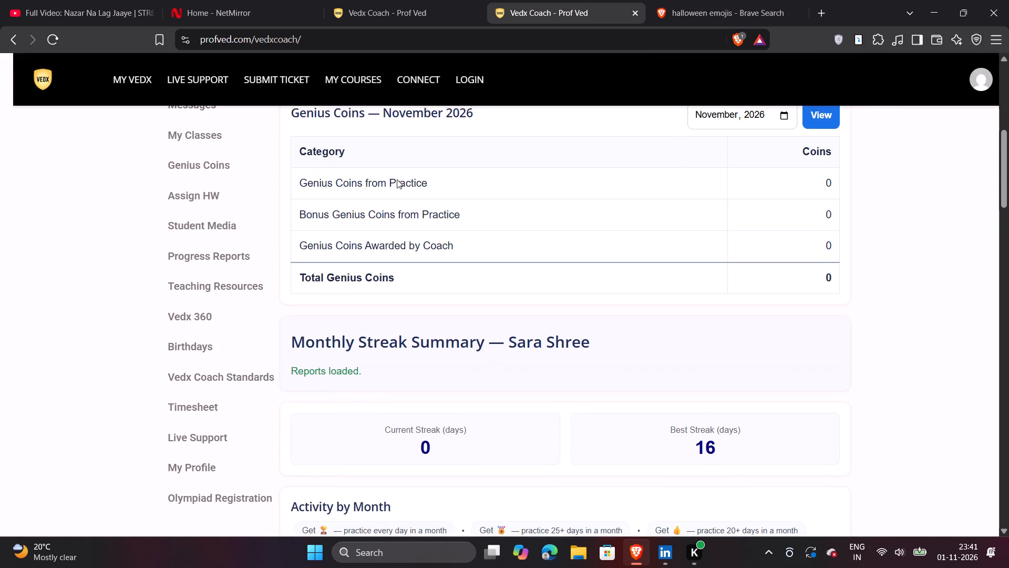
scroll(397, 179, "up", 4)
scroll(397, 179, "down", 7)
scroll(397, 179, "up", 1)
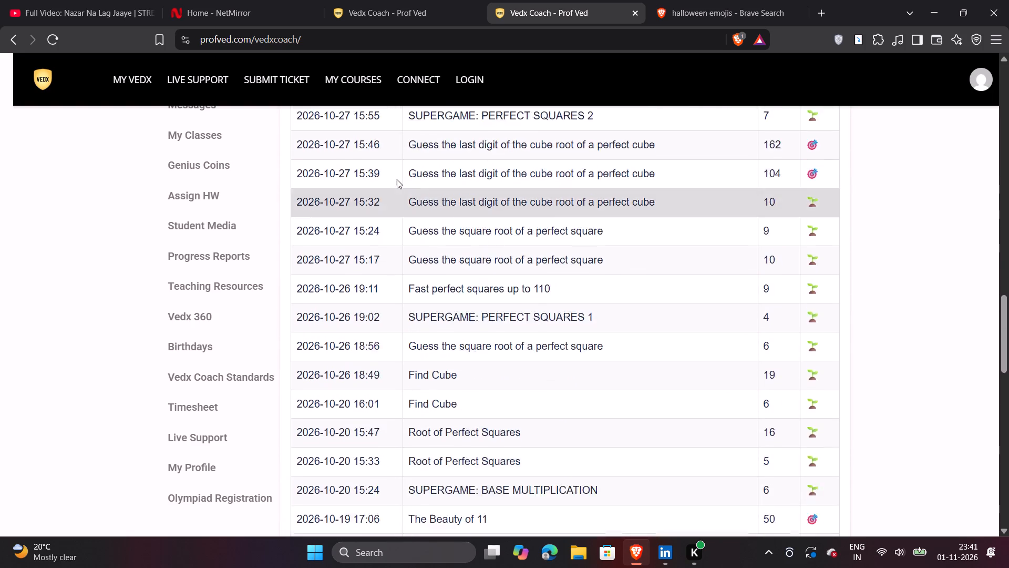
scroll(397, 179, "up", 4)
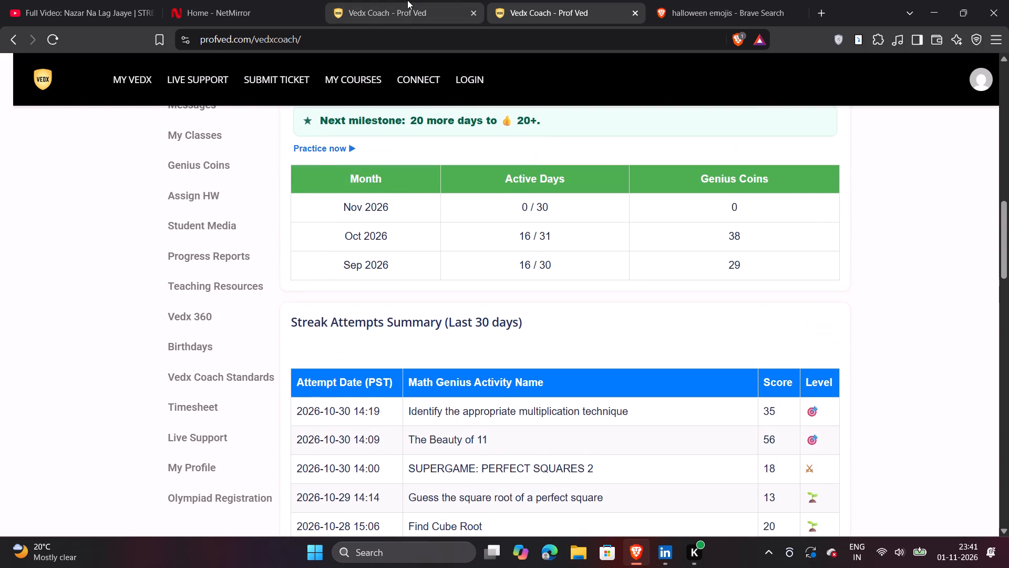
Expand the "Streak Broke After Missing One Day" feedback templates and recheck Sara's daily streak in her report.
left_click(407, 0)
scroll(610, 380, "down", 7)
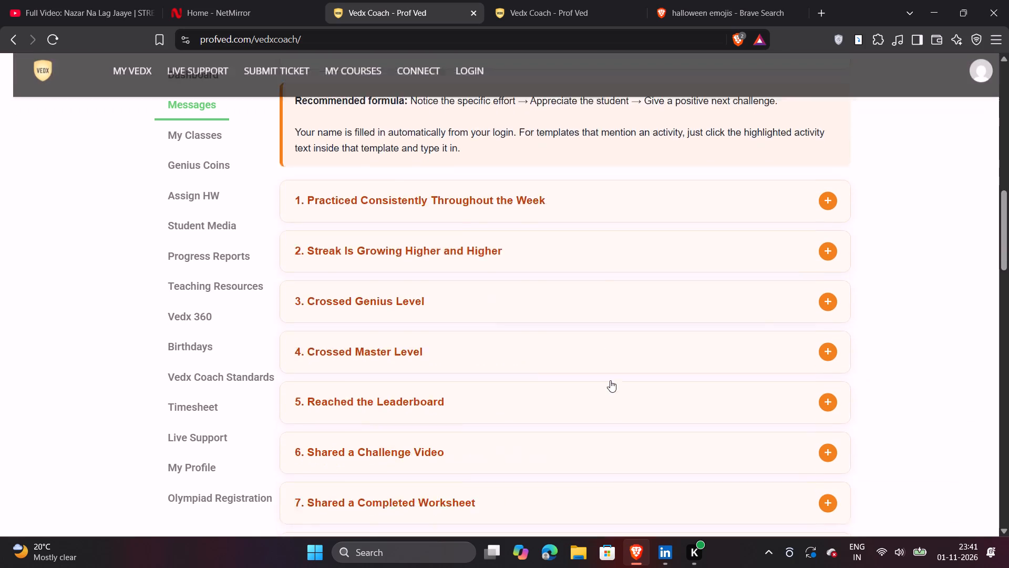
scroll(610, 380, "down", 1)
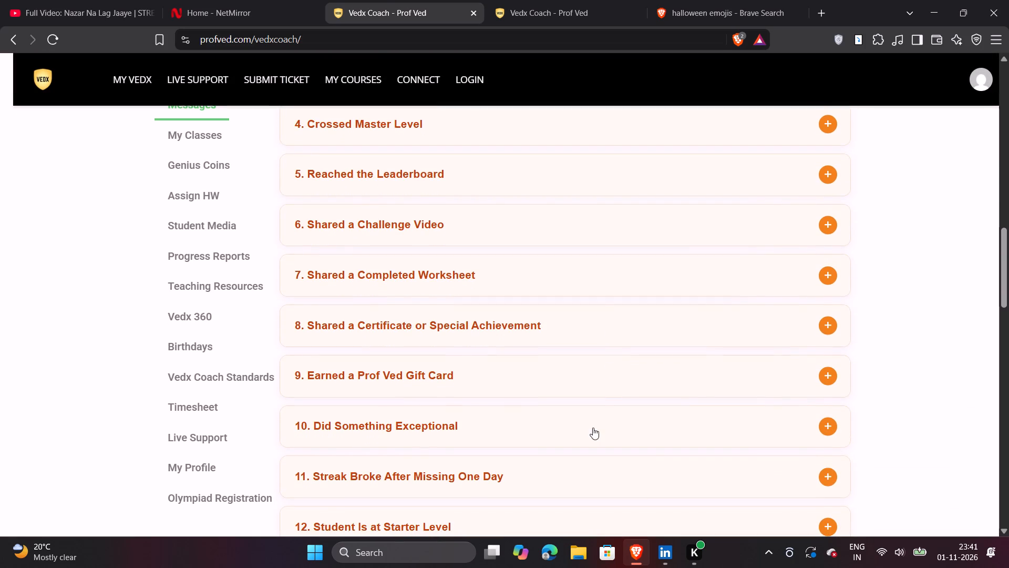
scroll(593, 428, "down", 1)
left_click(563, 352)
left_click(568, 0)
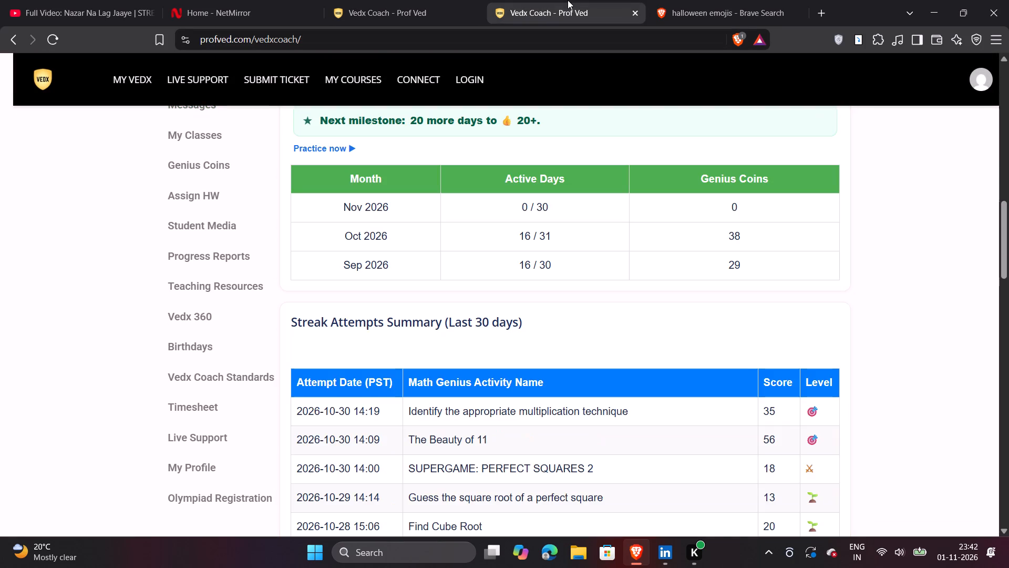
scroll(553, 246, "up", 6)
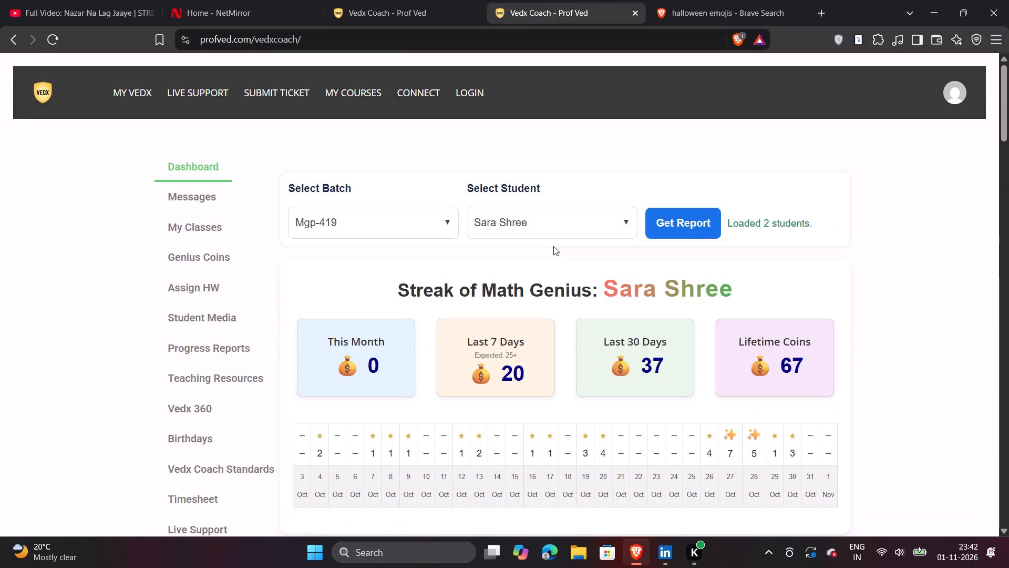
left_click(486, 0)
left_click(438, 6)
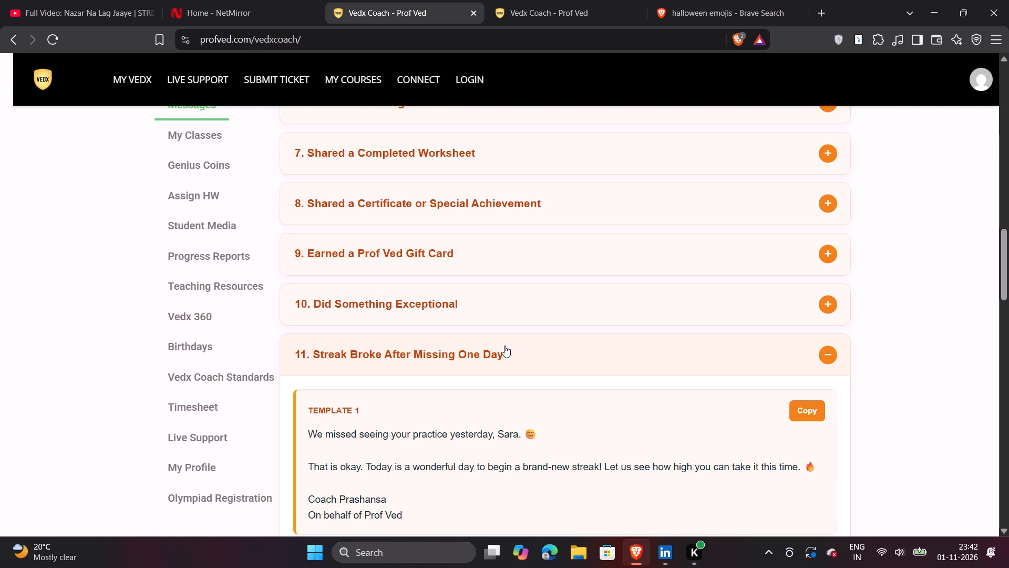
Copy Template 2 from "Not Practicing Regularly" in the feedback library and send it to Sara.
scroll(504, 346, "down", 4)
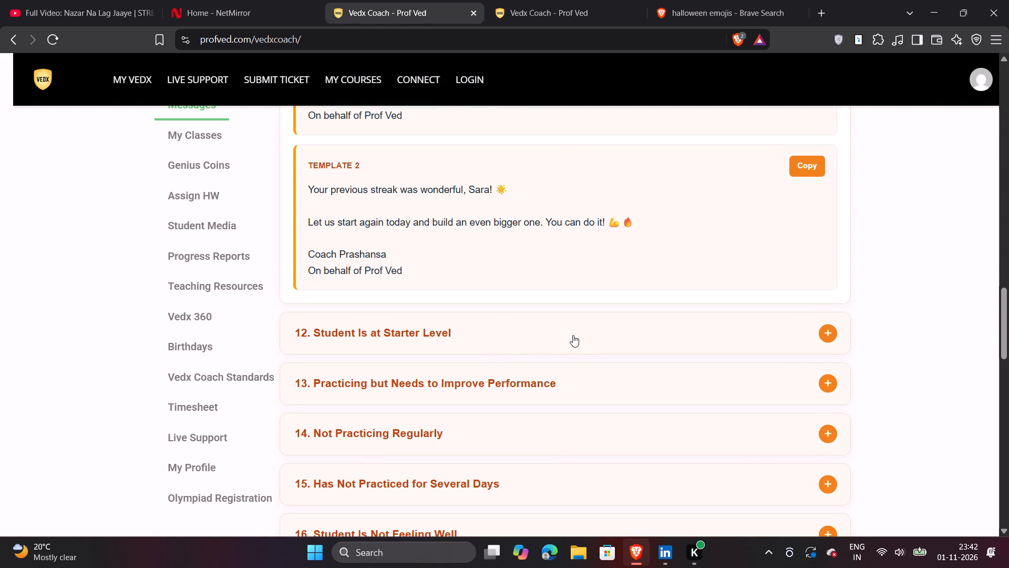
scroll(573, 335, "down", 1)
left_click(573, 335)
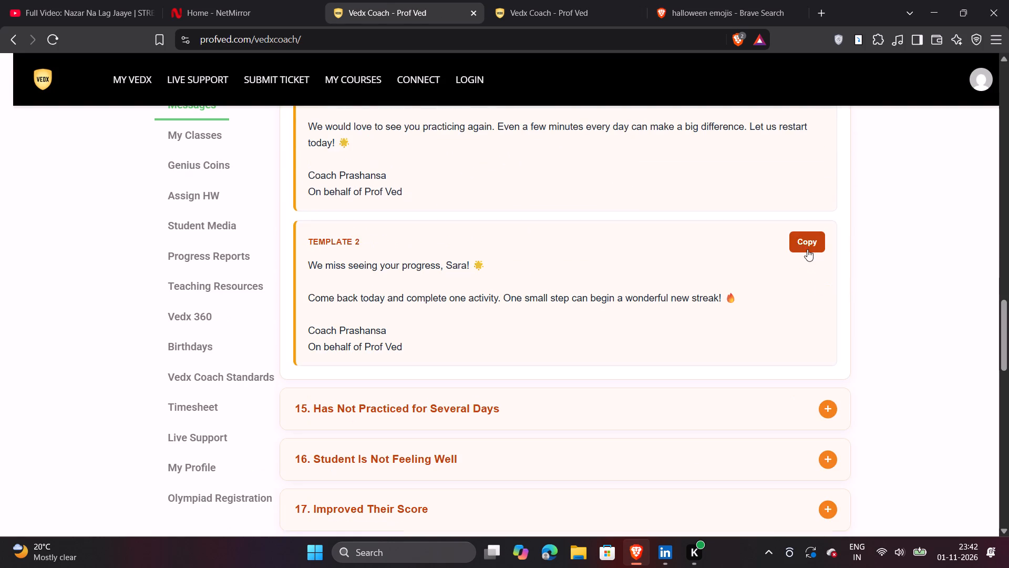
left_click(798, 238)
scroll(798, 238, "up", 9)
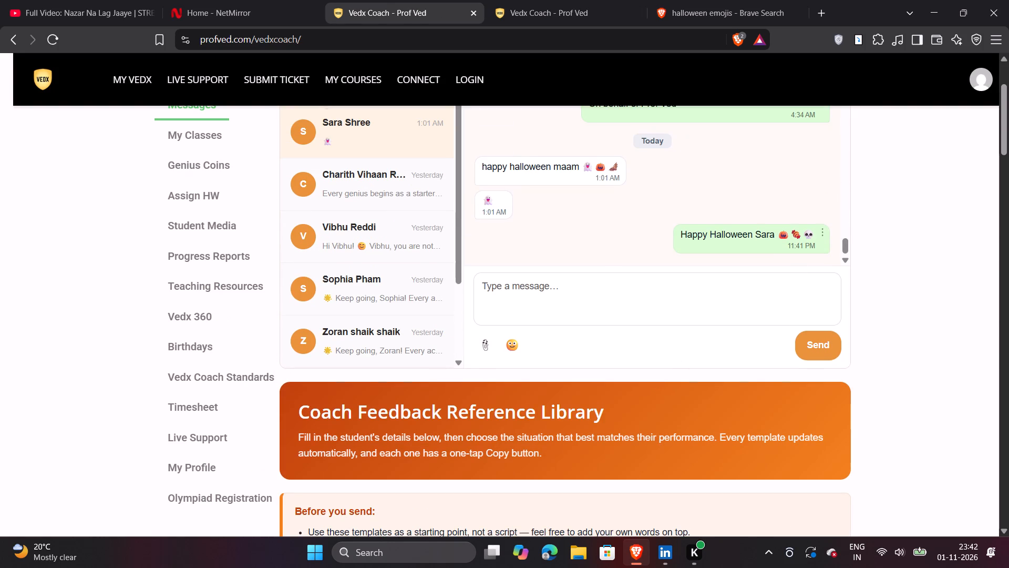
left_click(635, 296, "ctrl")
key("ctrl+v")
left_click(833, 344)
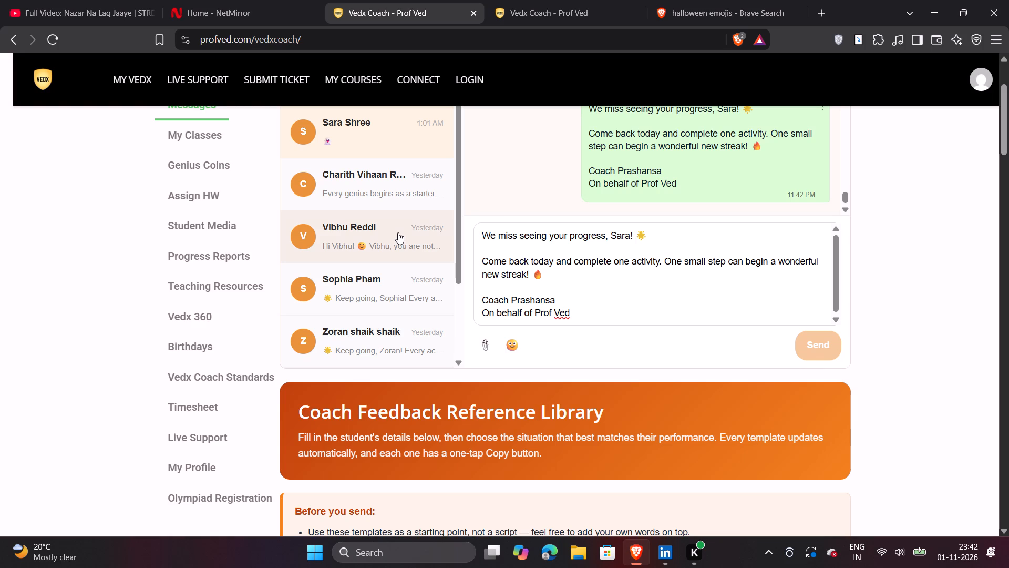
Open Vibhu's conversation and read the latest messages sent to him.
left_click(398, 232)
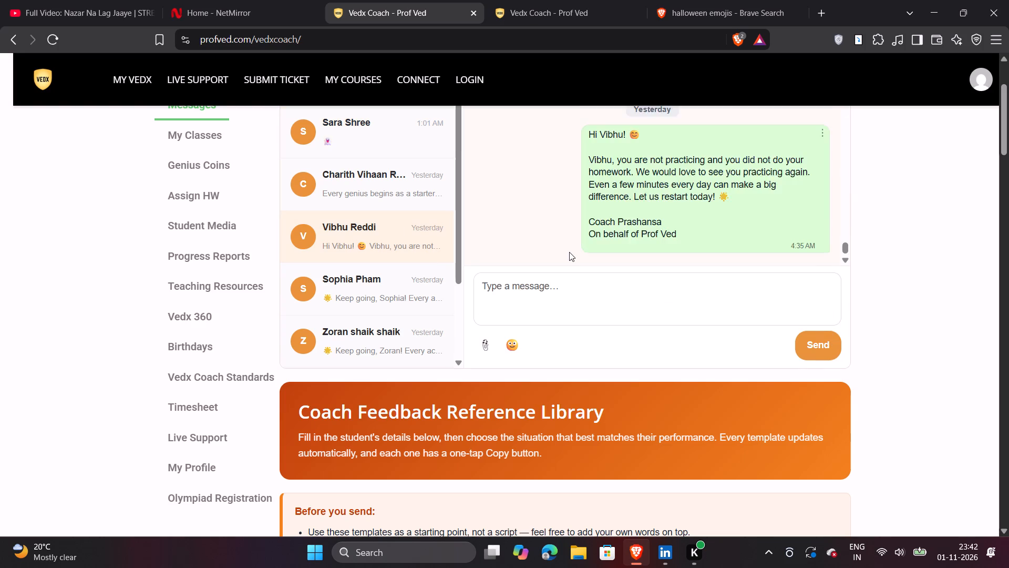
scroll(569, 252, "up", 4)
scroll(582, 150, "down", 8)
scroll(603, 419, "up", 2)
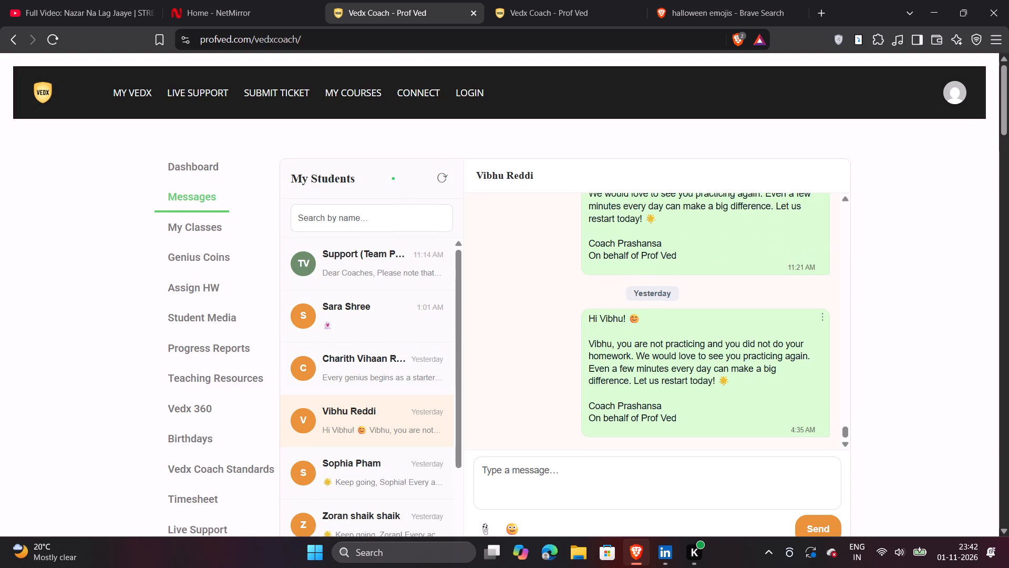
scroll(603, 419, "up", 1)
Load Vibhu's report on the dashboard to check his recent practice, and return to his conversation.
left_click(585, 0)
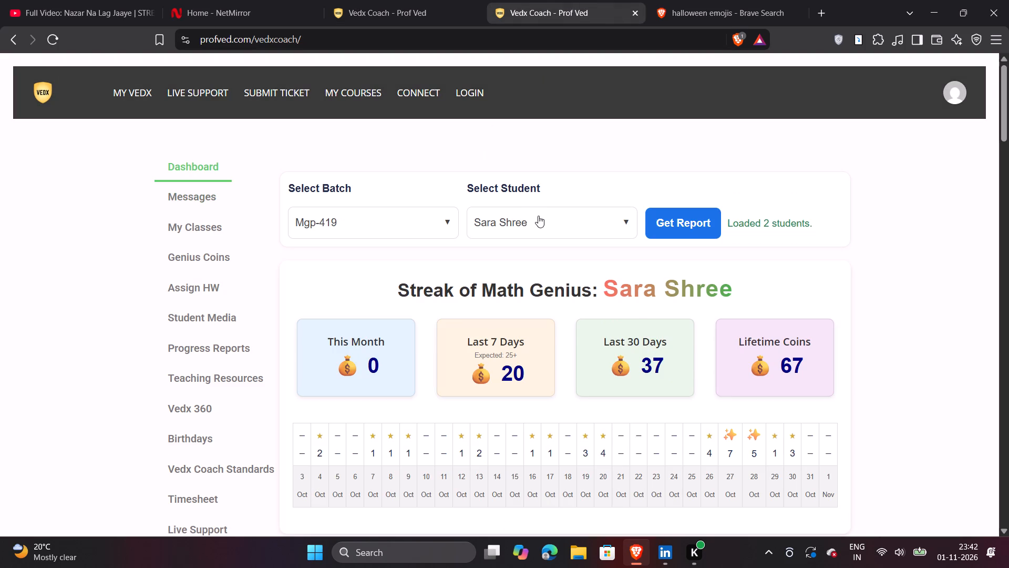
left_click(538, 216)
left_click(551, 303)
left_click(709, 213)
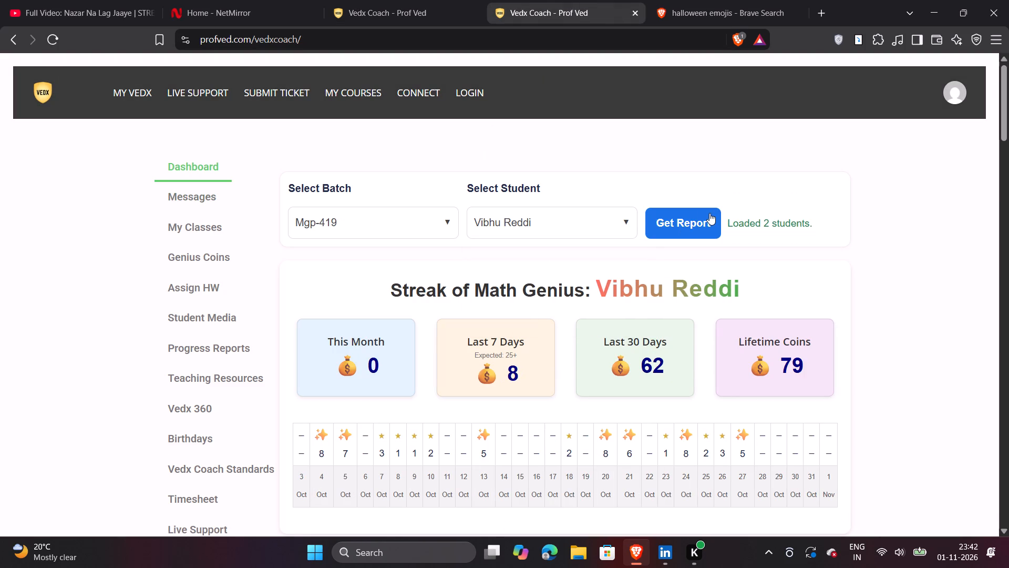
left_click(457, 0)
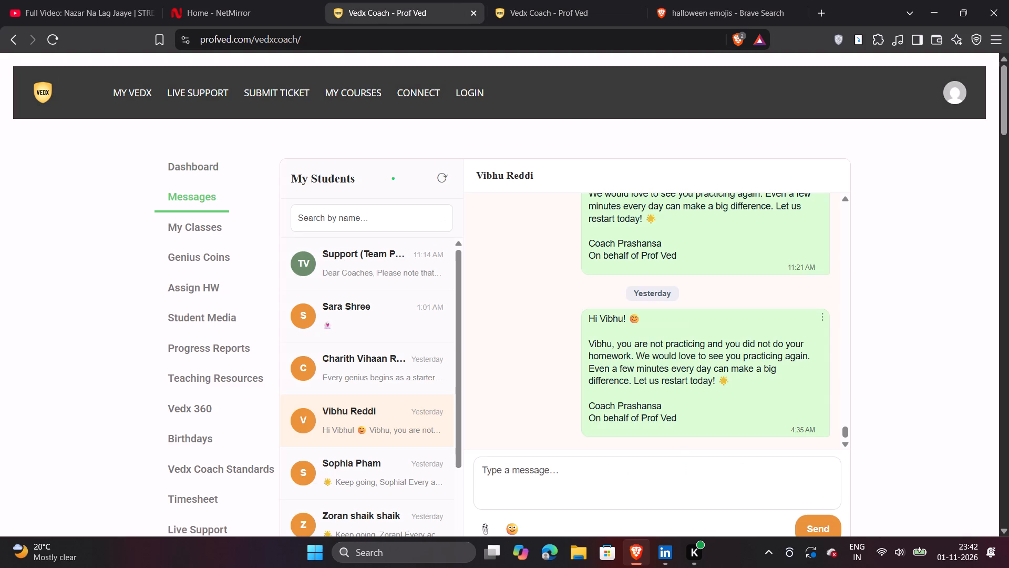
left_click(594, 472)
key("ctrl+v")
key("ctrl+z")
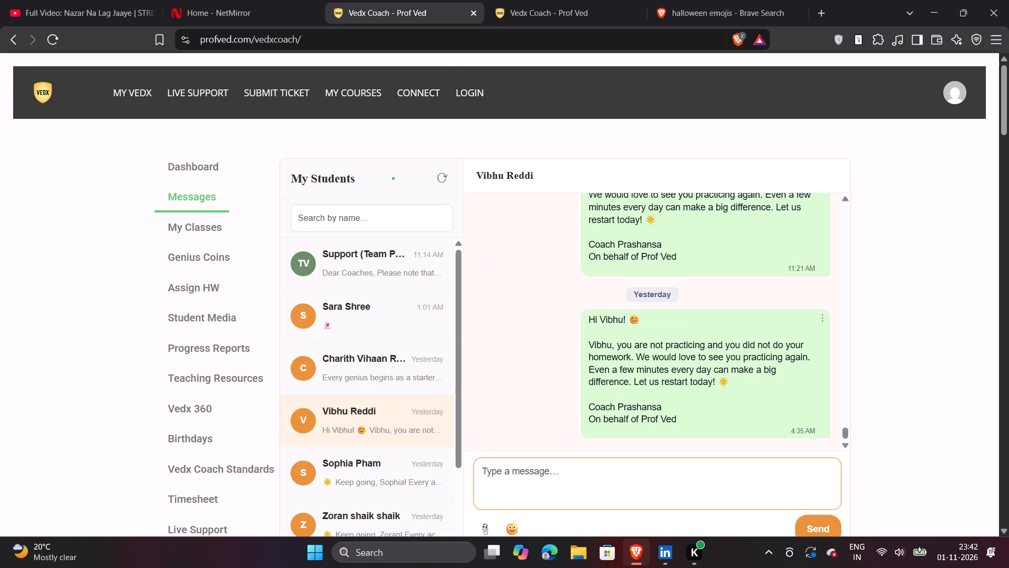
Copy the "We would love to see you learning again" template from "Has Not Practiced for Several Days" and send it to Vibhu, using his name.
scroll(594, 472, "up", 2)
scroll(594, 472, "down", 7)
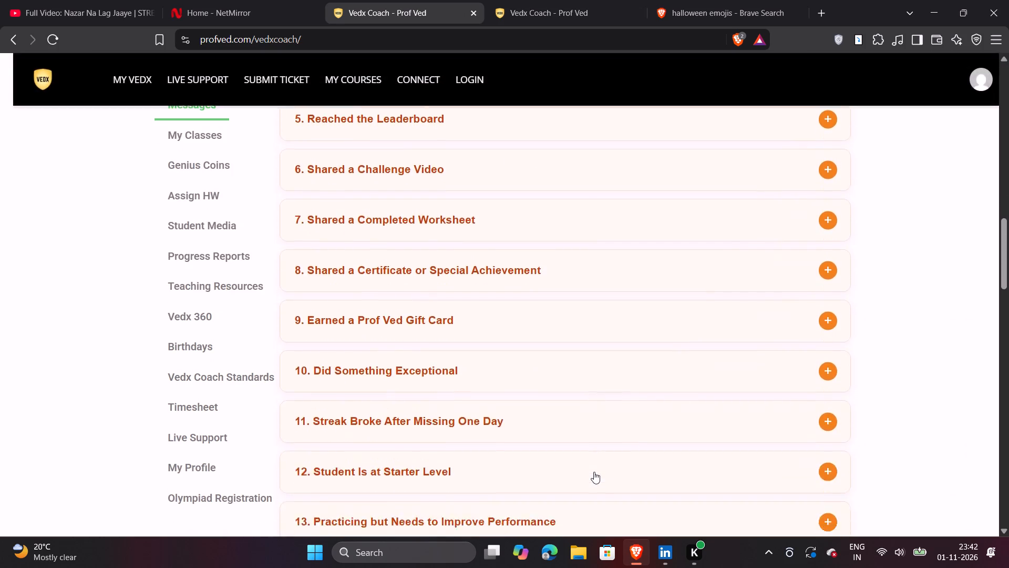
scroll(545, 470, "down", 1)
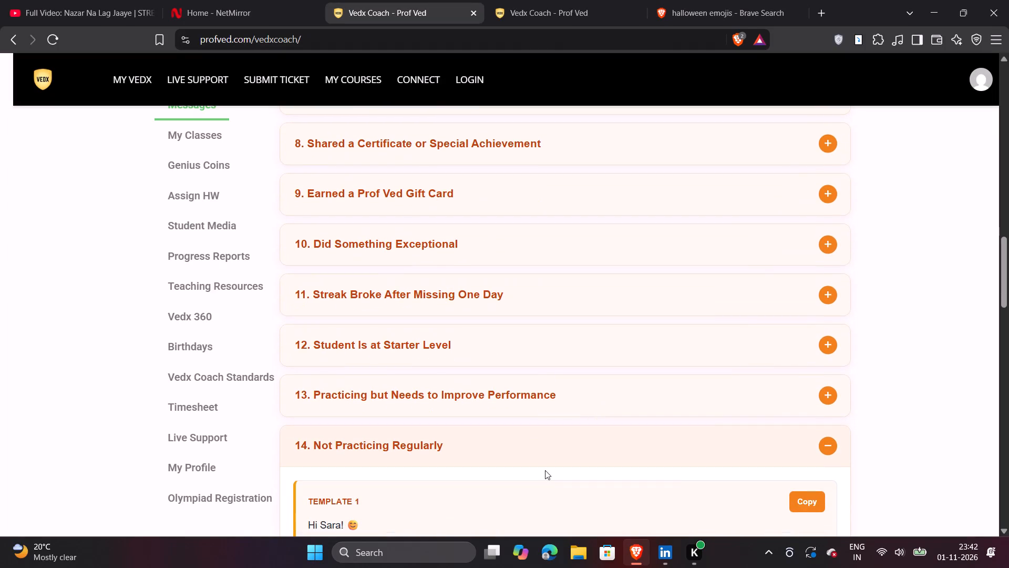
scroll(533, 445, "down", 3)
left_click(581, 419)
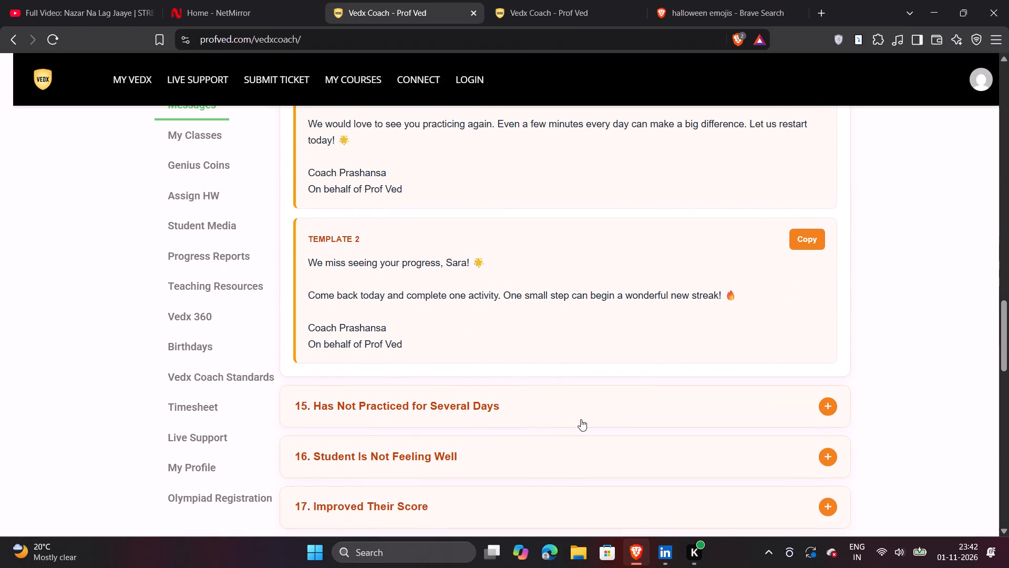
left_click(803, 295)
scroll(803, 295, "up", 11)
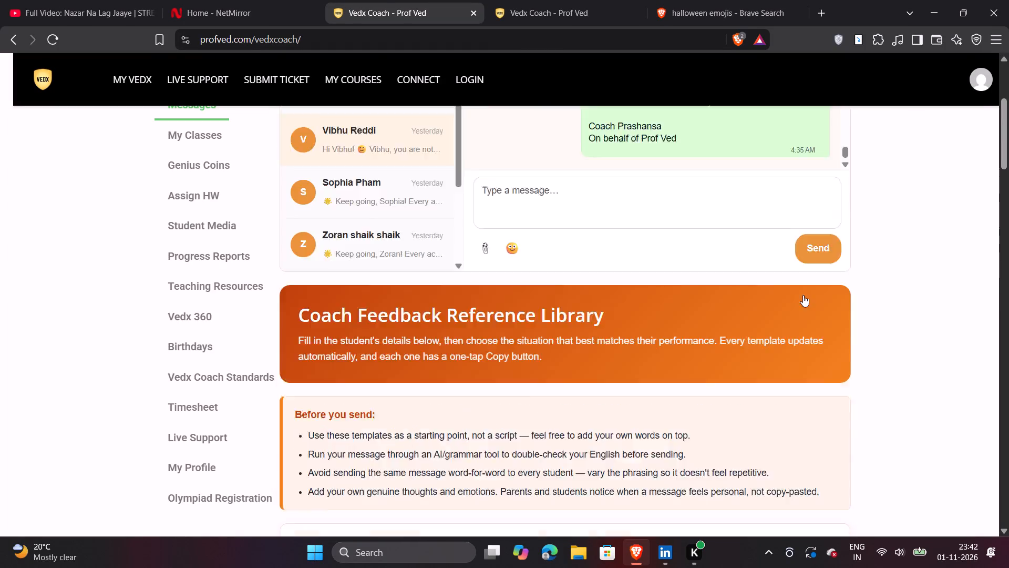
left_click(637, 475, "ctrl")
key("ctrl+v")
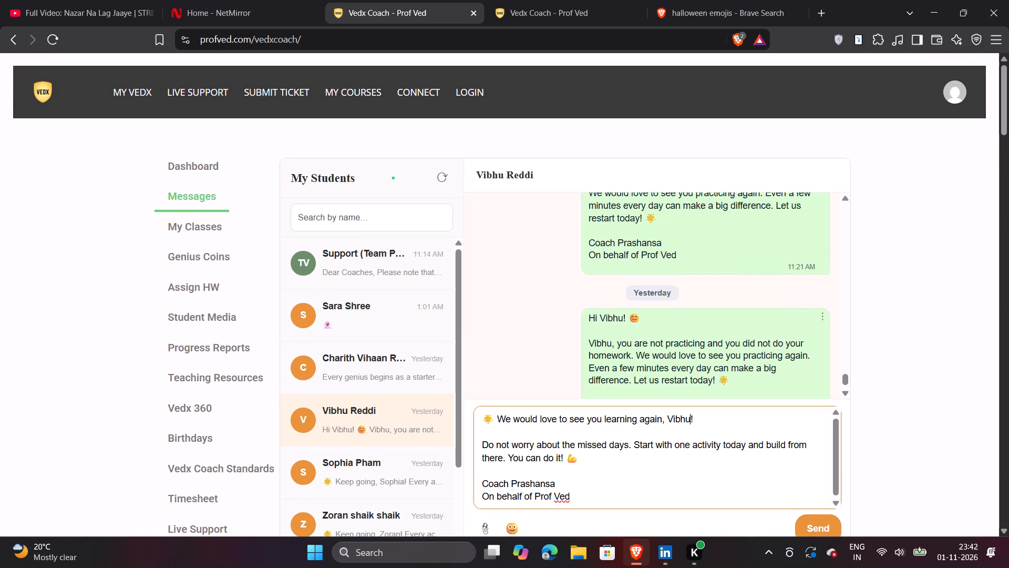
left_click(804, 519)
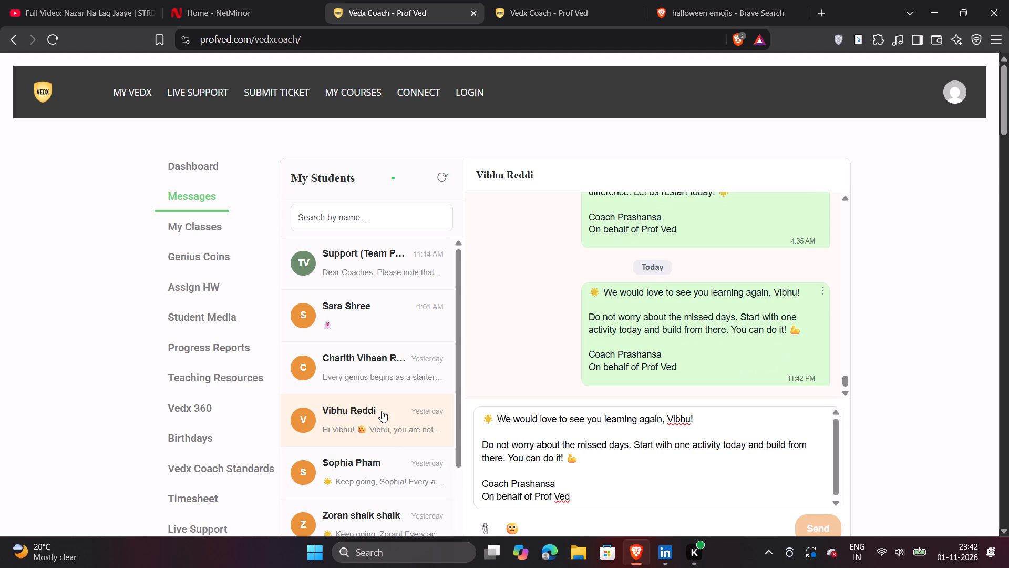
Open Charith's and Sara's conversations to check the latest messages sent to them.
left_click(385, 348)
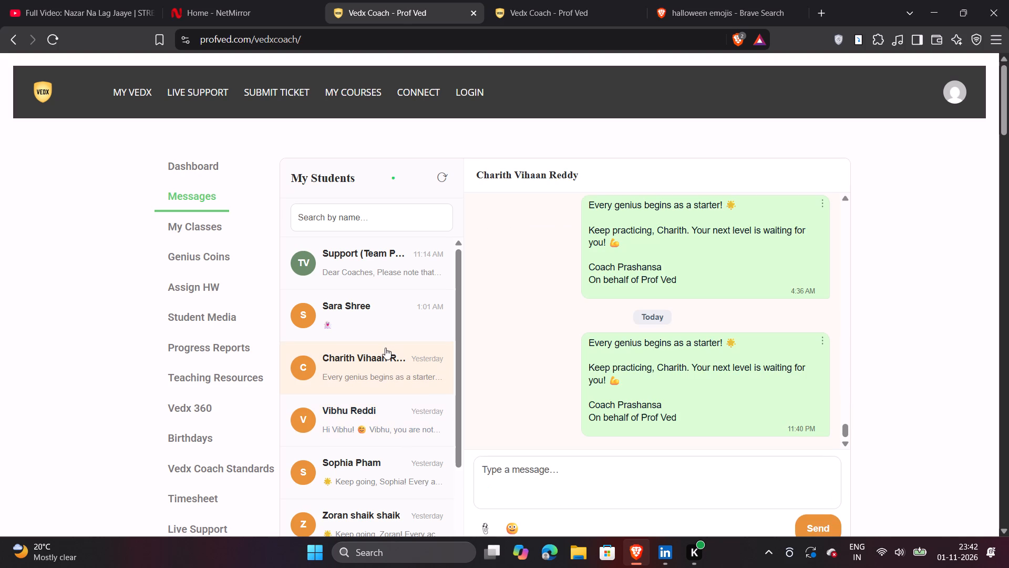
left_click(392, 318)
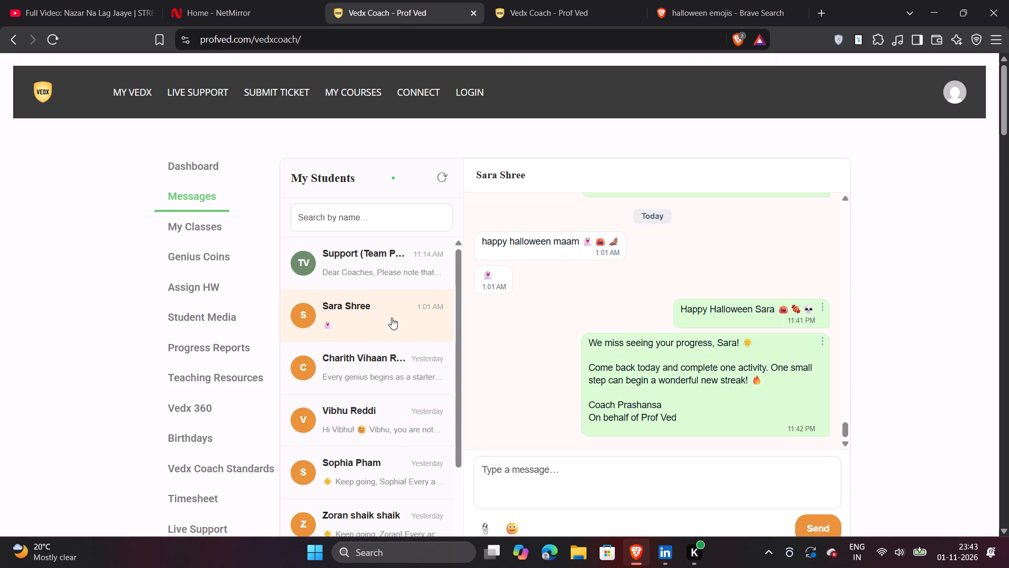
left_click(541, 0)
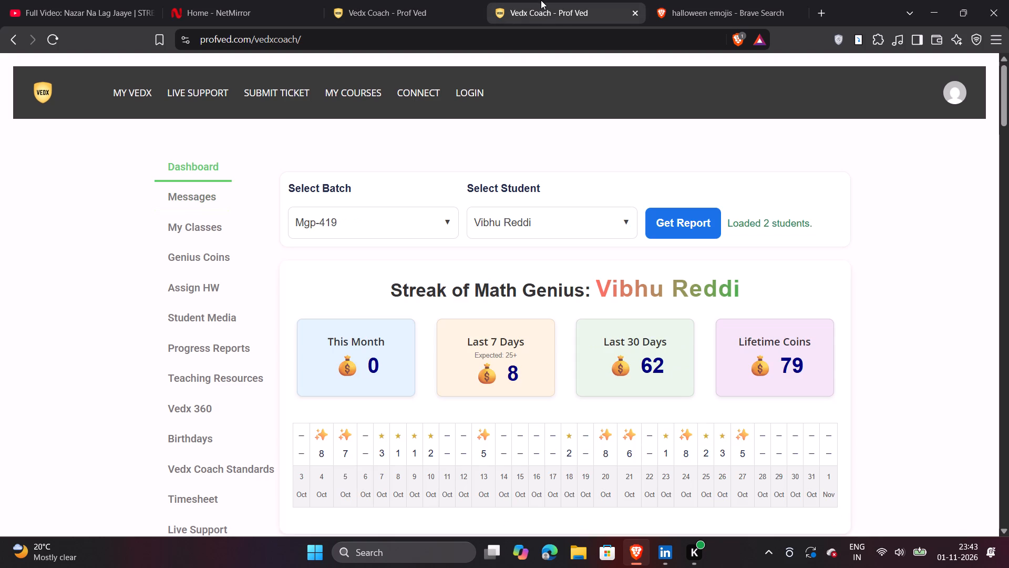
left_click(435, 218)
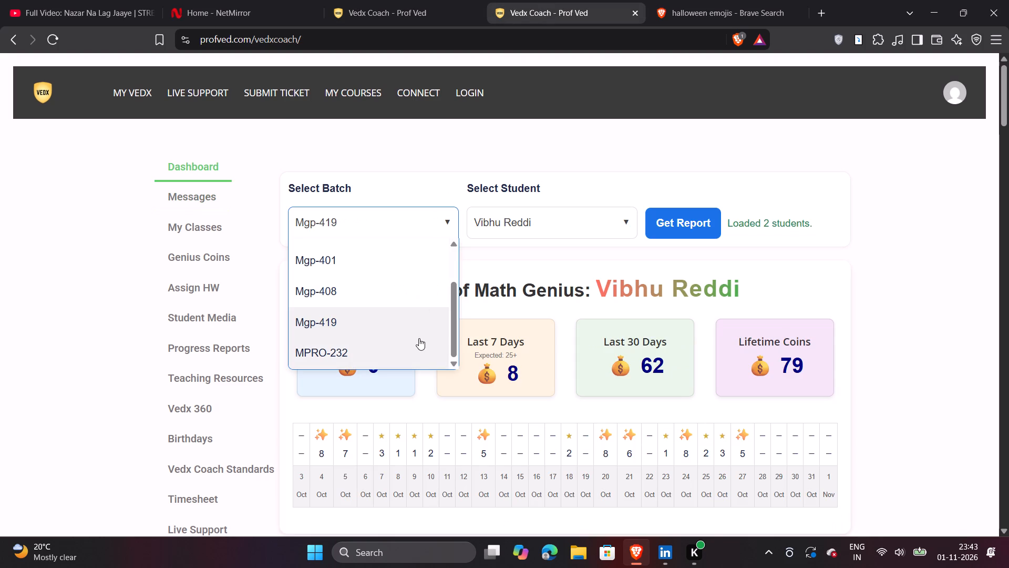
scroll(420, 297, "up", 1)
left_click(415, 320)
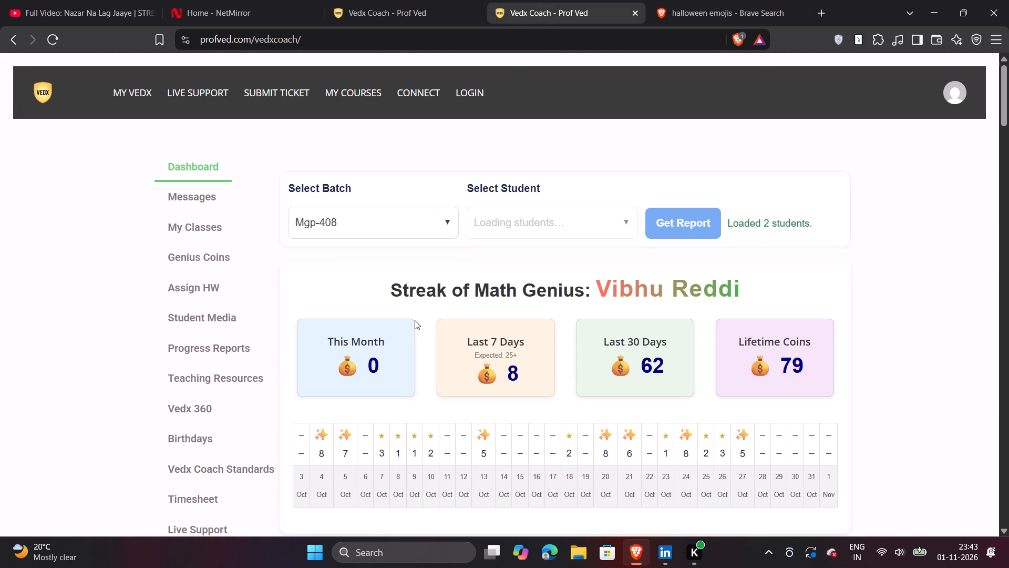
left_click(552, 226)
left_click(552, 275)
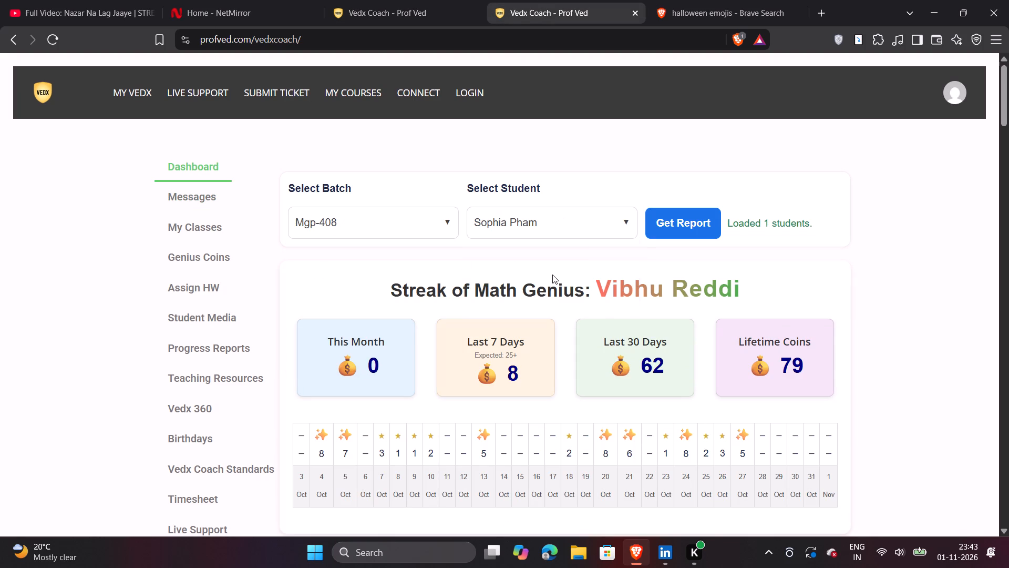
left_click(677, 215)
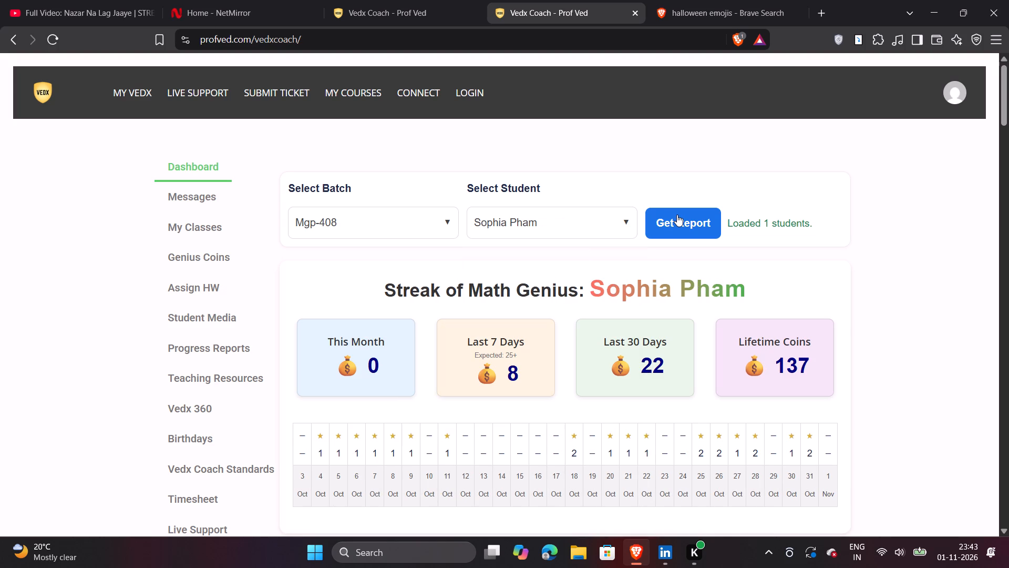
scroll(871, 329, "down", 6)
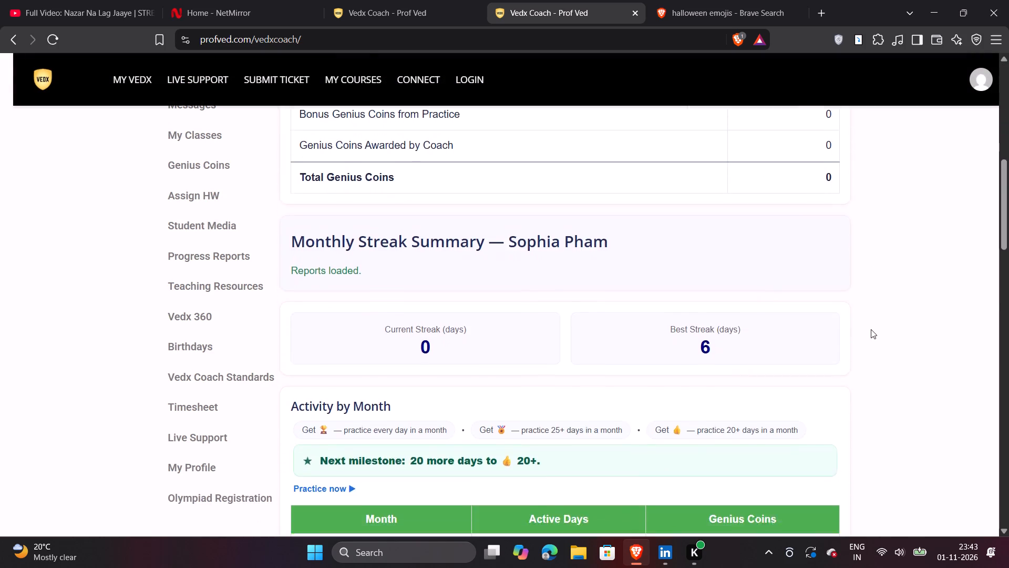
scroll(871, 329, "down", 3)
scroll(871, 329, "up", 3)
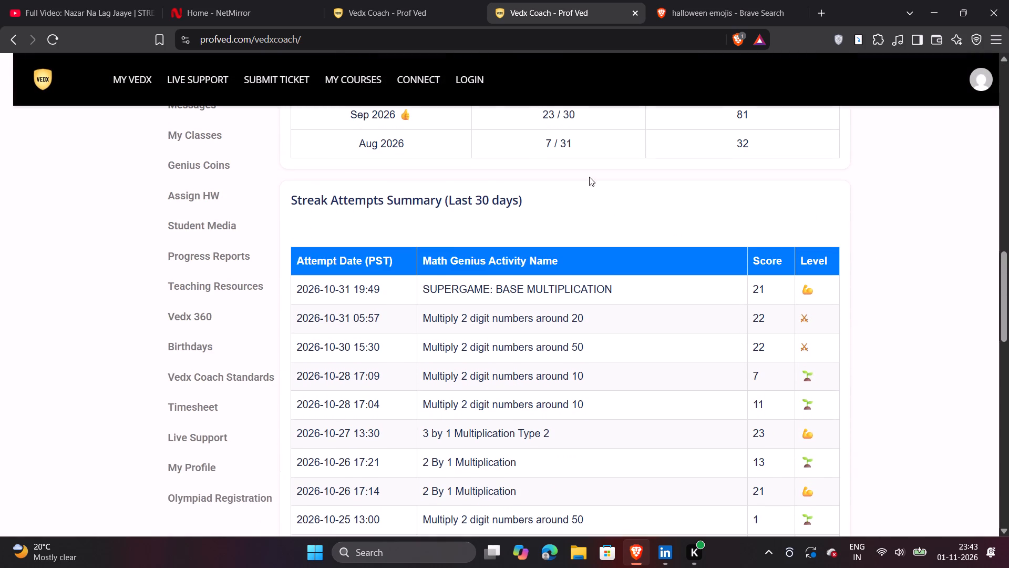
left_click(400, 0)
left_click(559, 0)
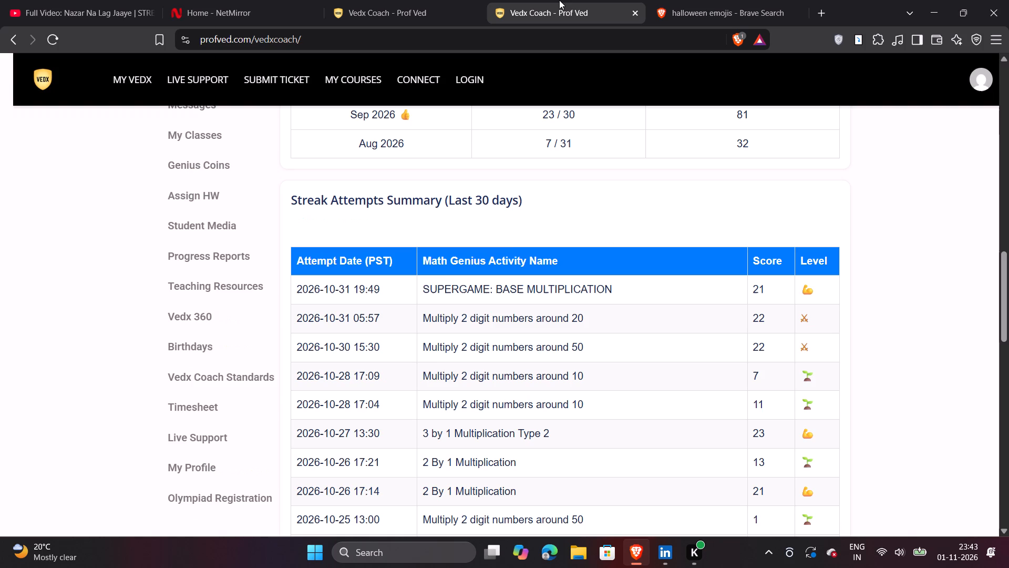
scroll(509, 237, "up", 9)
Copy Template 2 from "Crossed Master Level" in the feedback library and send it to Sophia, addressed by her name.
left_click(377, 0)
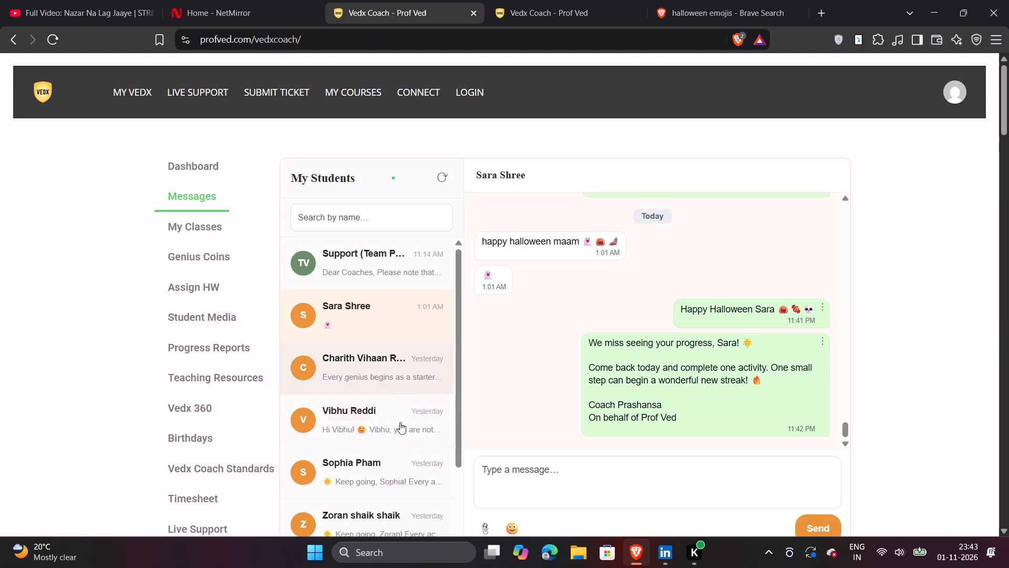
left_click(395, 488)
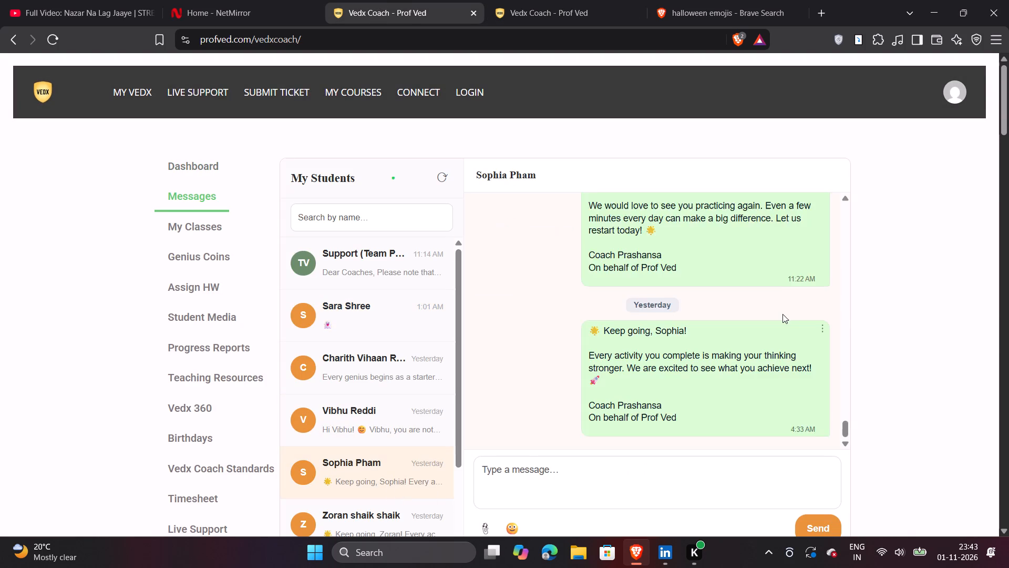
scroll(783, 314, "down", 4)
scroll(779, 269, "down", 3)
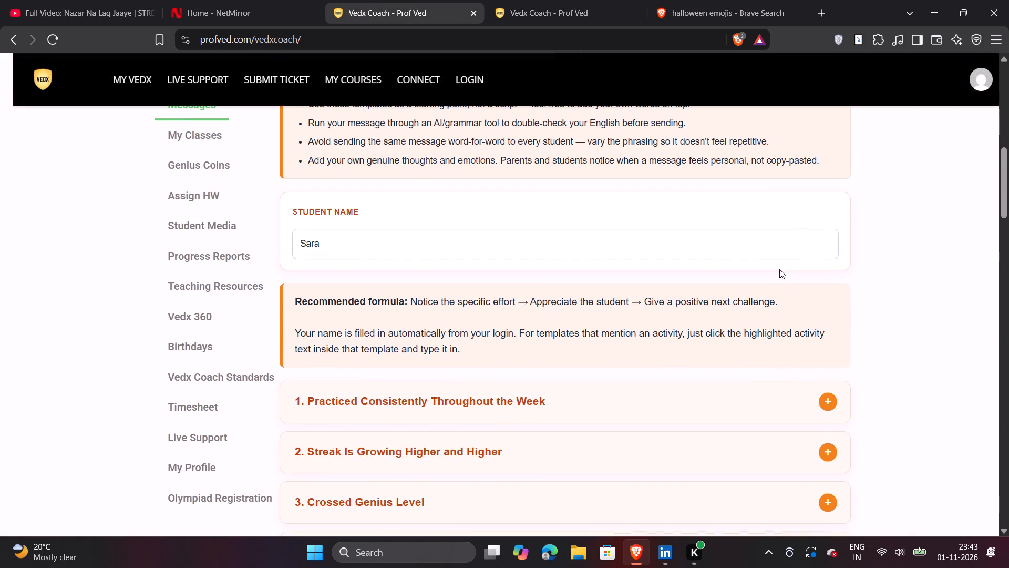
scroll(659, 481, "down", 2)
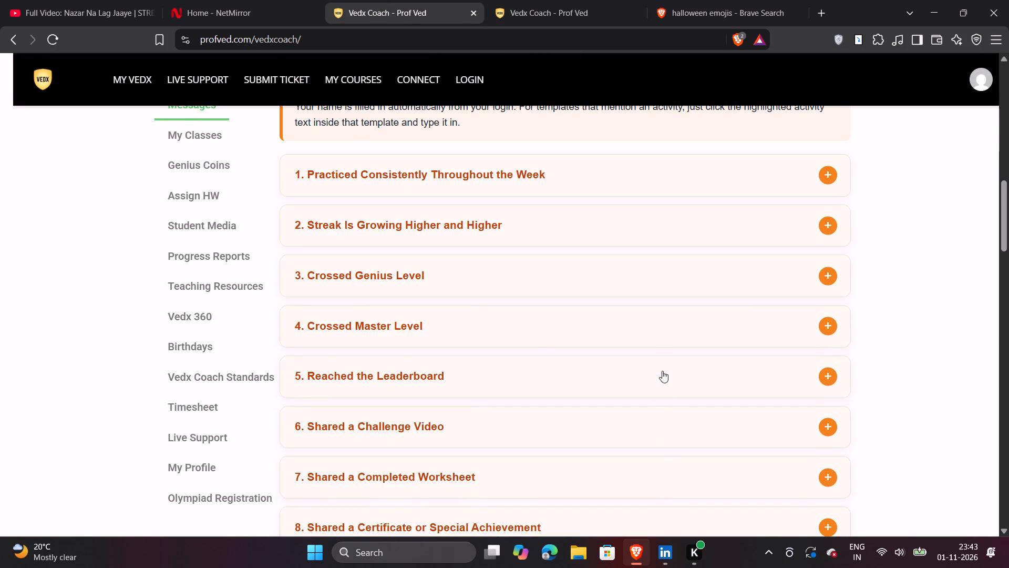
scroll(662, 371, "down", 1)
left_click(696, 274)
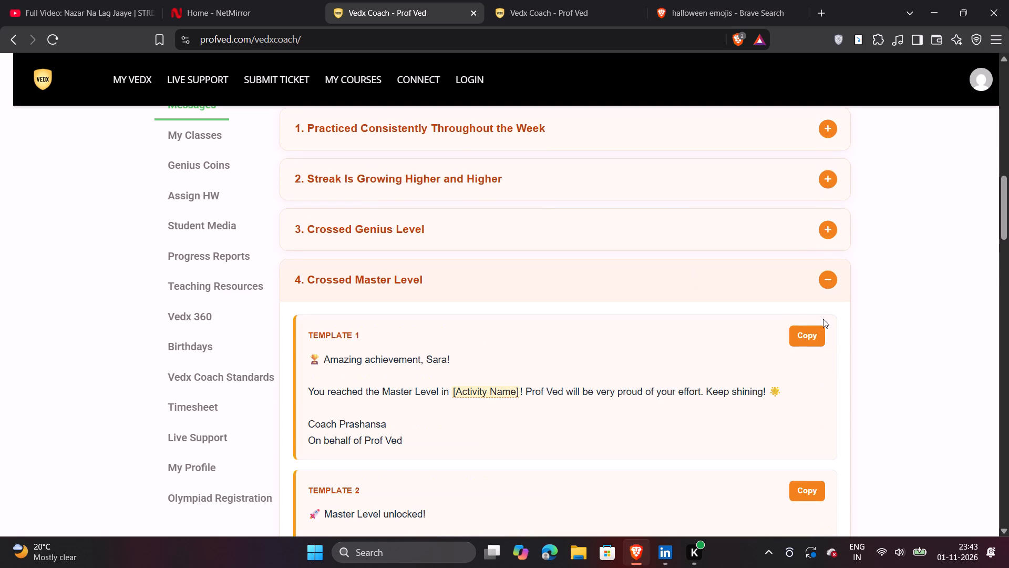
left_click(800, 490)
scroll(800, 490, "up", 7)
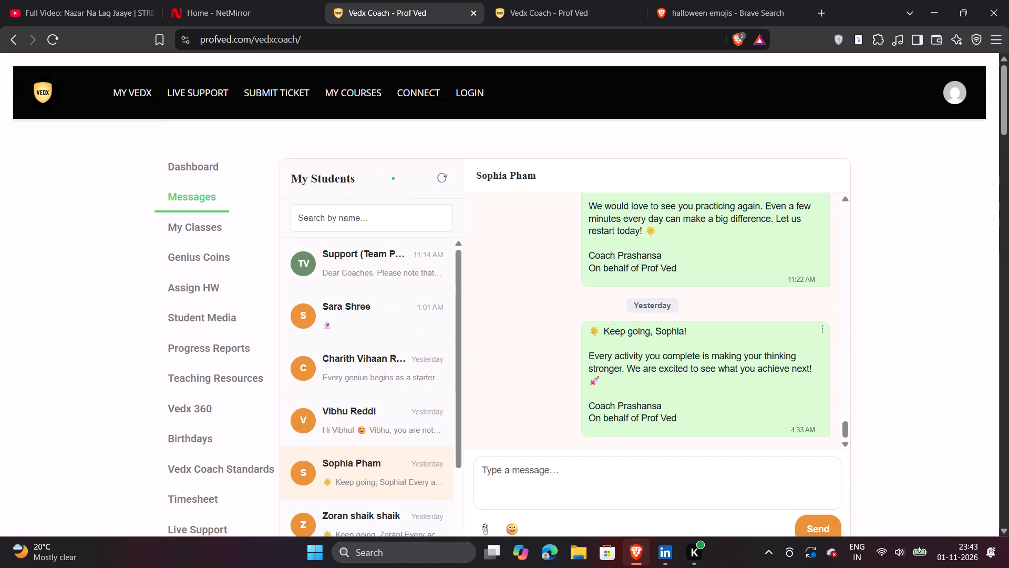
left_click(737, 492, "ctrl")
key("ctrl+v")
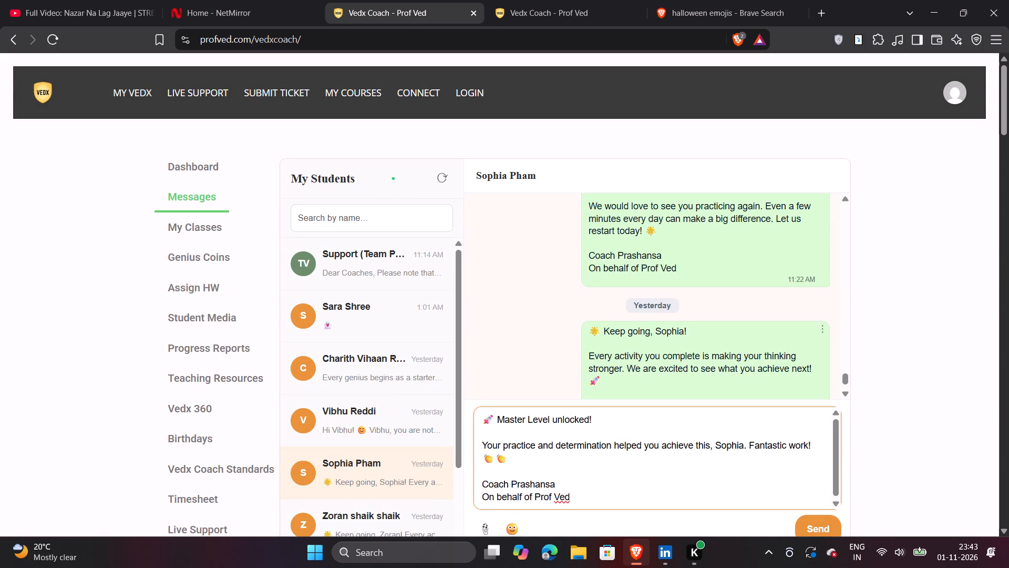
left_click(811, 518)
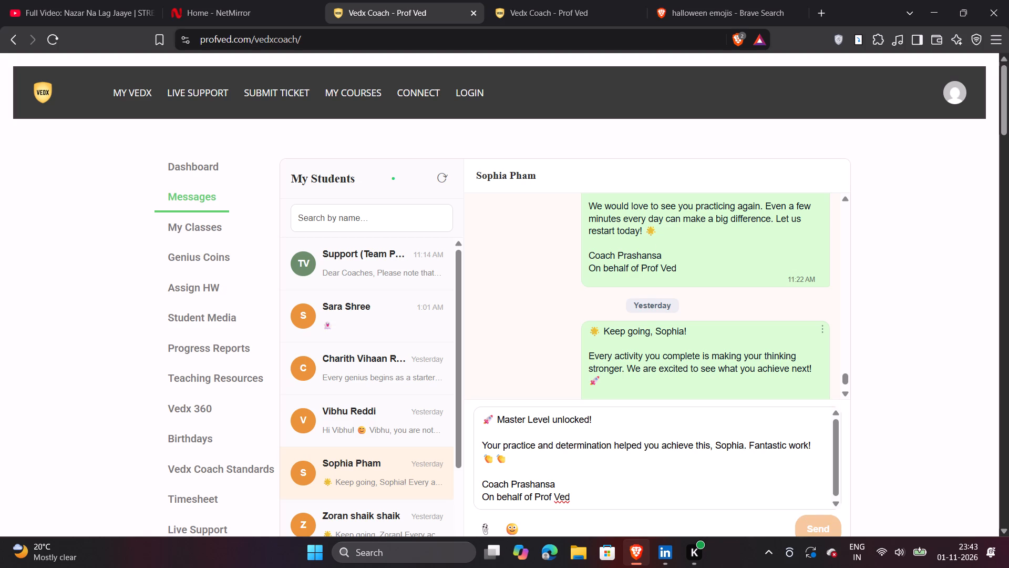
Load Zoran's report from batch Mgp-401 and examine his daily streak, monthly activity and recent attempts.
left_click(575, 0)
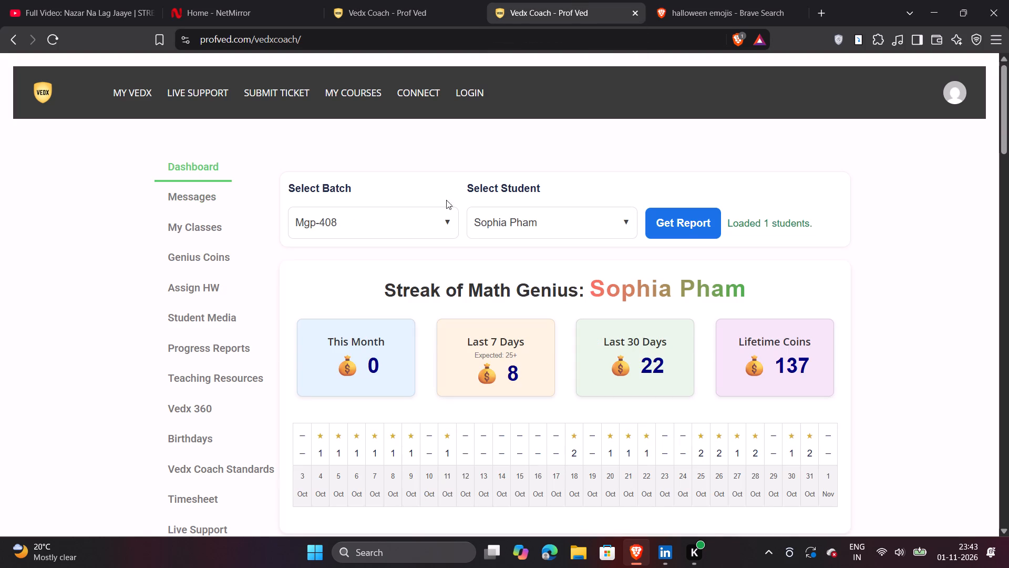
left_click(436, 218)
scroll(405, 297, "up", 1)
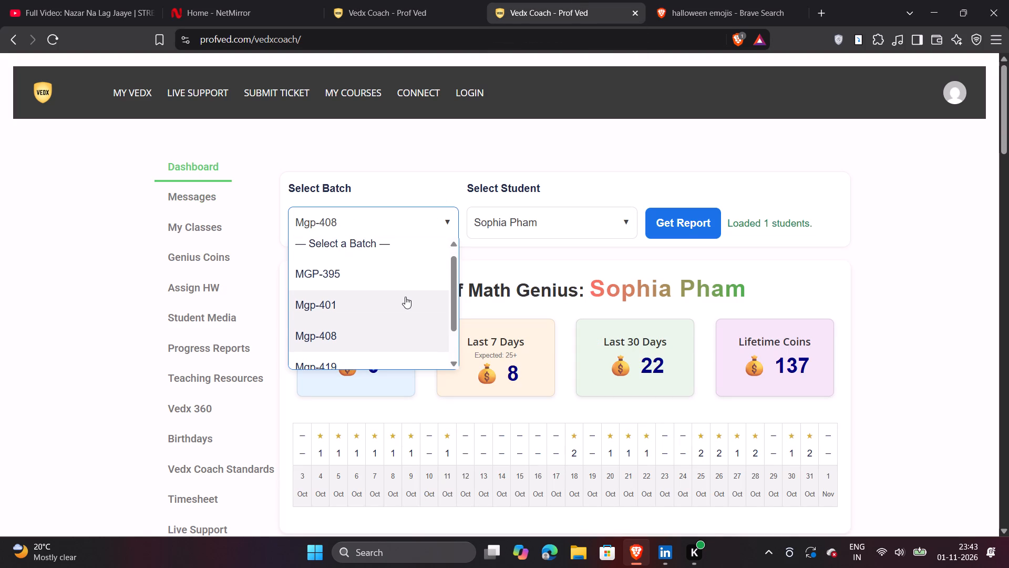
left_click(403, 317)
left_click(532, 225)
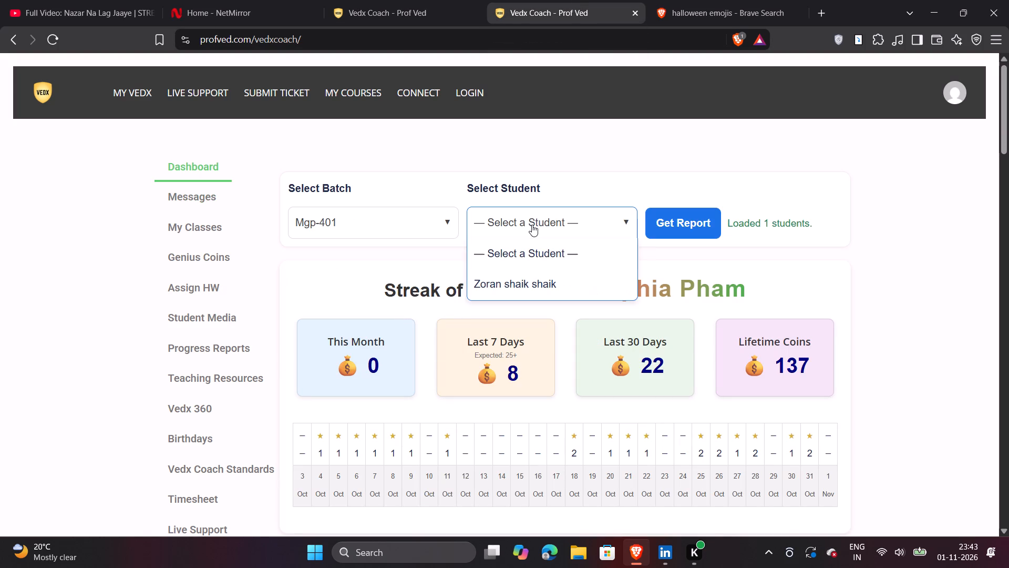
left_click(563, 272)
left_click(682, 225)
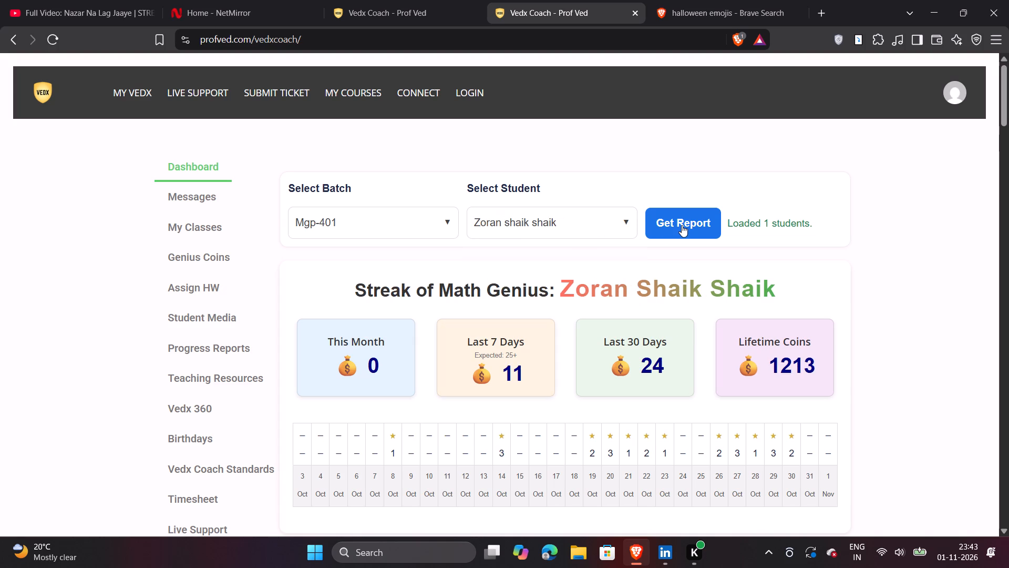
scroll(682, 225, "down", 7)
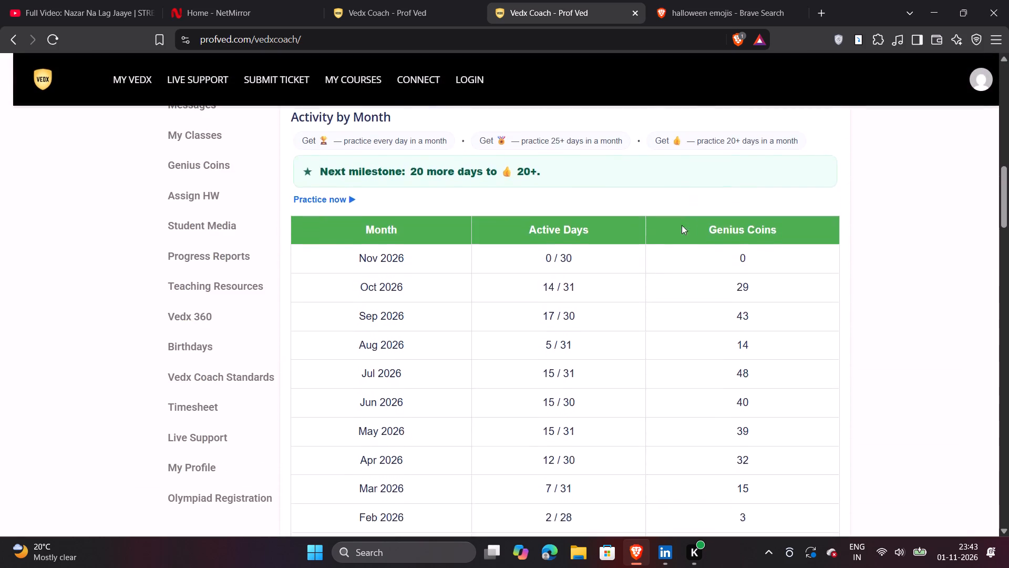
scroll(682, 225, "down", 6)
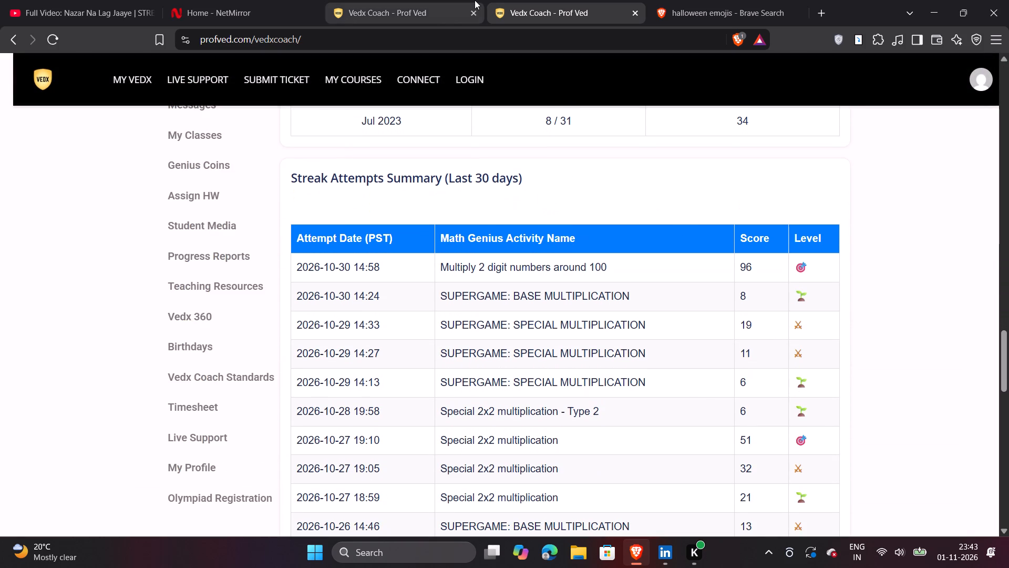
left_click(419, 5)
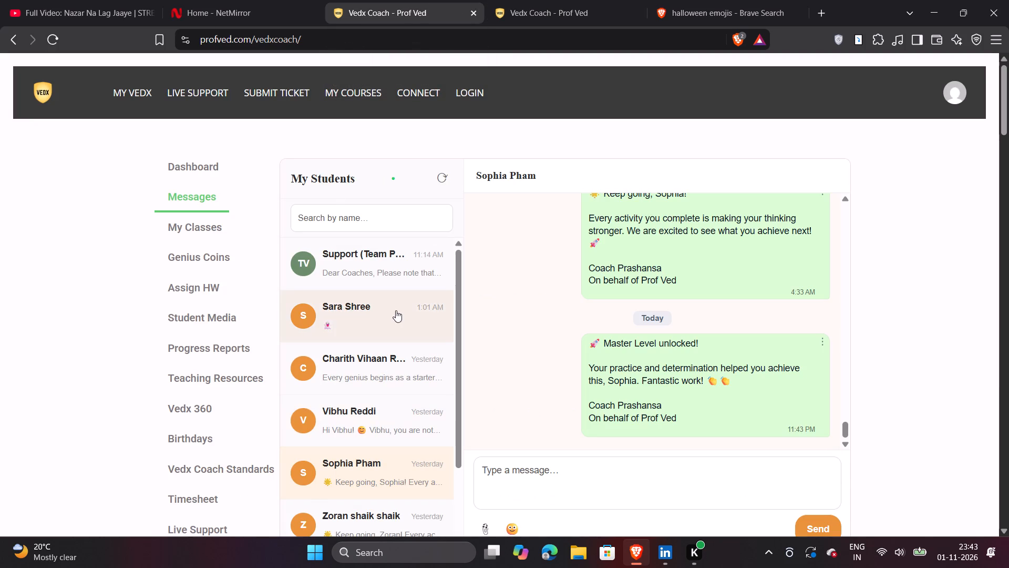
left_click(527, 0)
Load Anisa's report from batch MGP-395 on the dashboard.
scroll(487, 242, "up", 9)
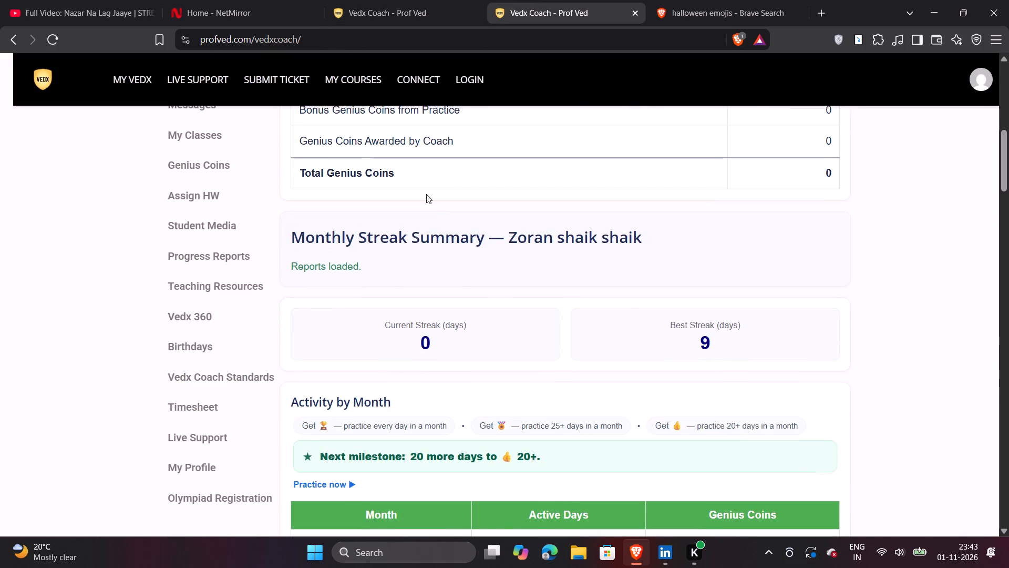
scroll(426, 194, "up", 8)
left_click(422, 218)
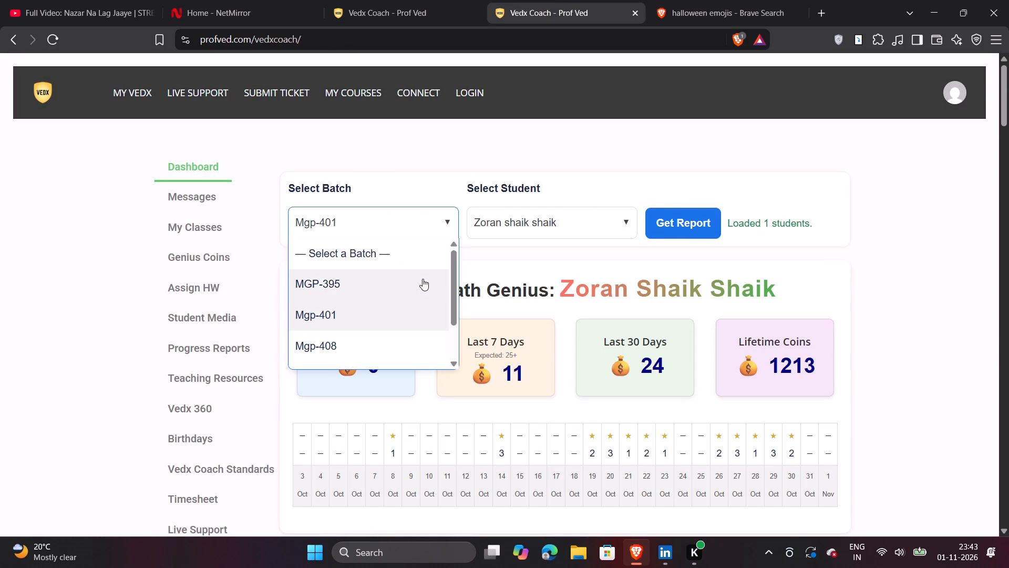
left_click(423, 279)
left_click(547, 221)
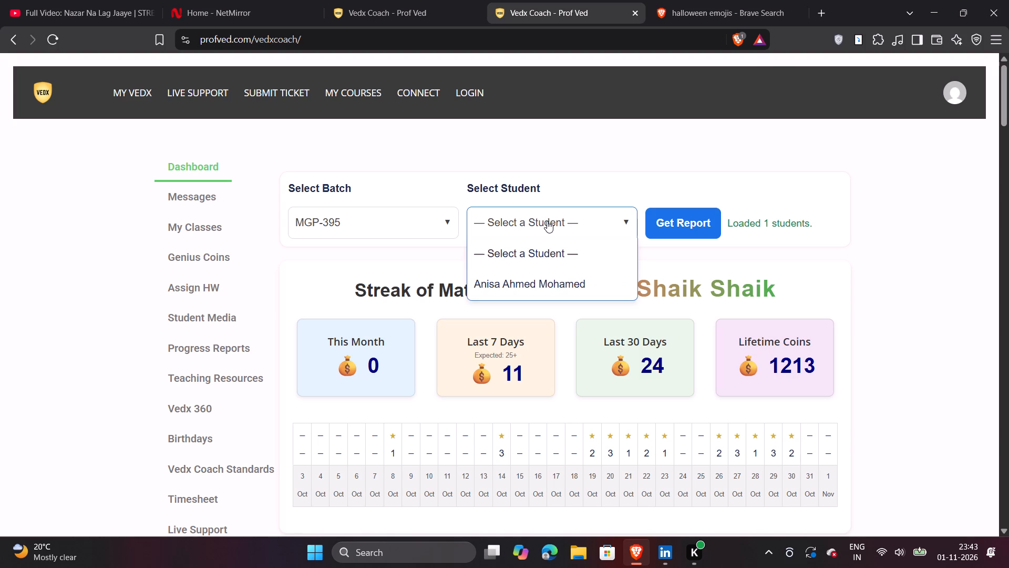
left_click(549, 279)
left_click(689, 212)
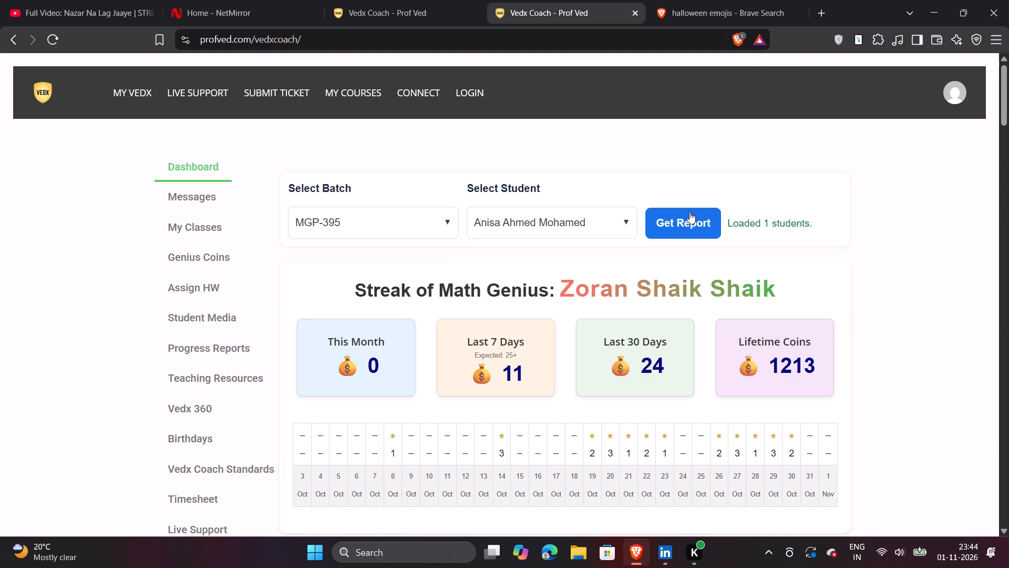
left_click(684, 222)
Copy the "We miss seeing your progress" template from the feedback library and send it to Zoran, addressed by name.
left_click(363, 0)
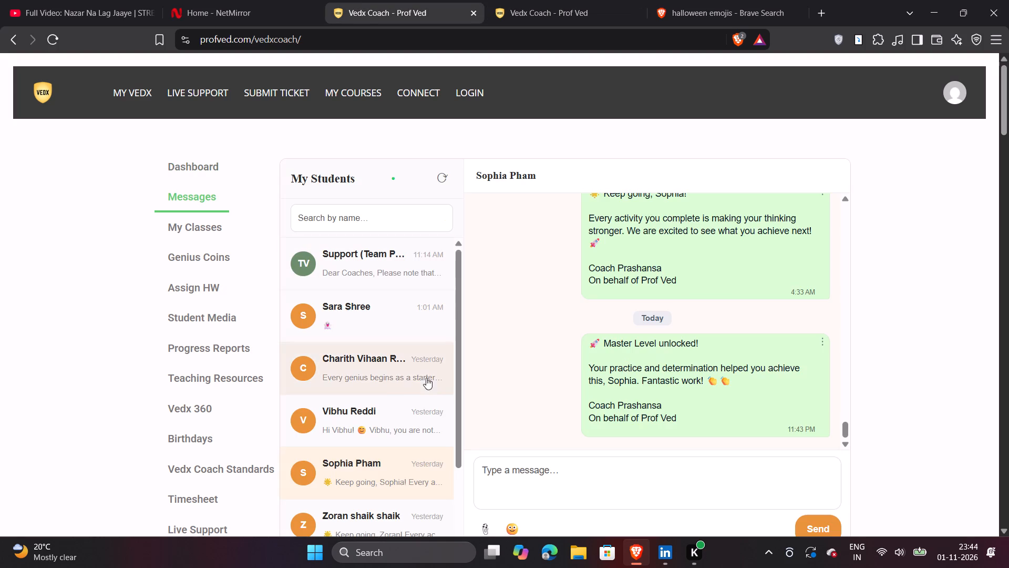
left_click(370, 501)
scroll(643, 388, "down", 5)
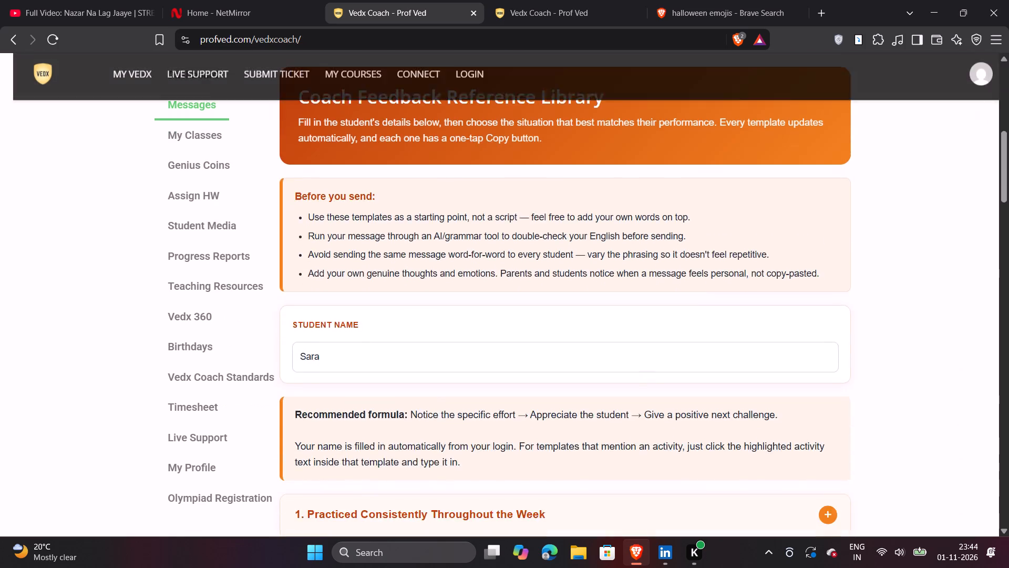
scroll(643, 388, "down", 7)
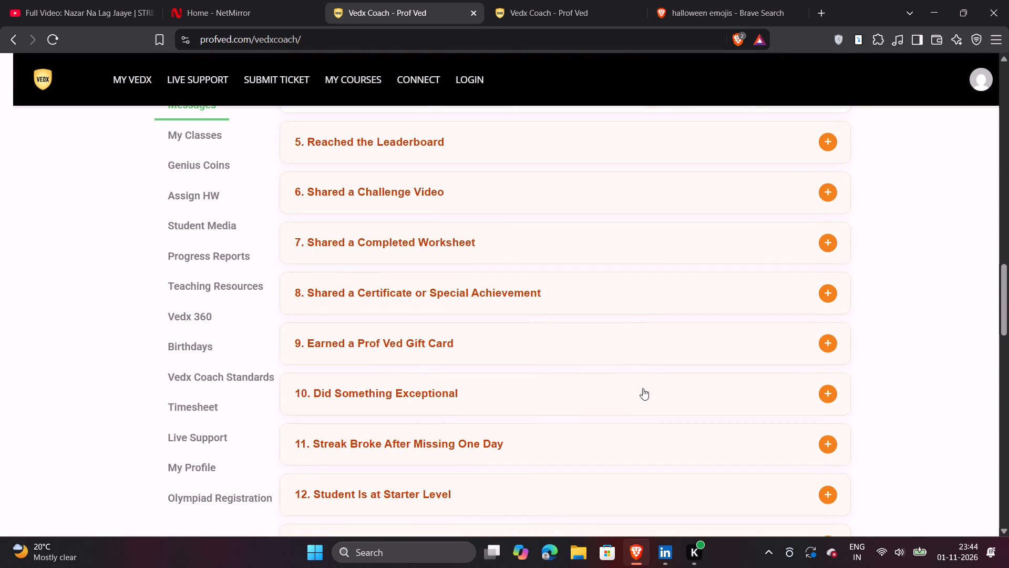
scroll(554, 450, "down", 1)
left_click(562, 483)
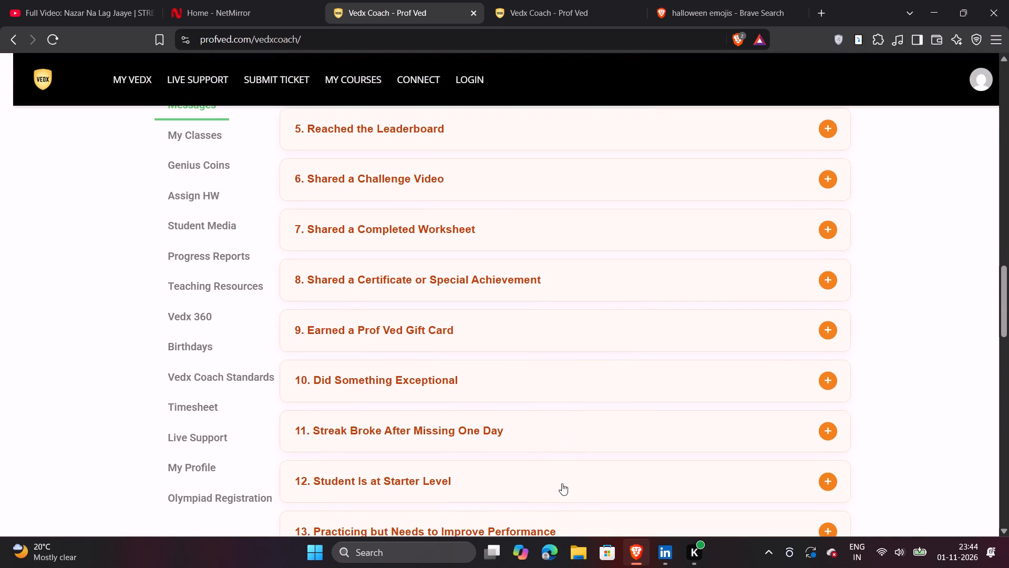
scroll(562, 483, "down", 2)
left_click(570, 423)
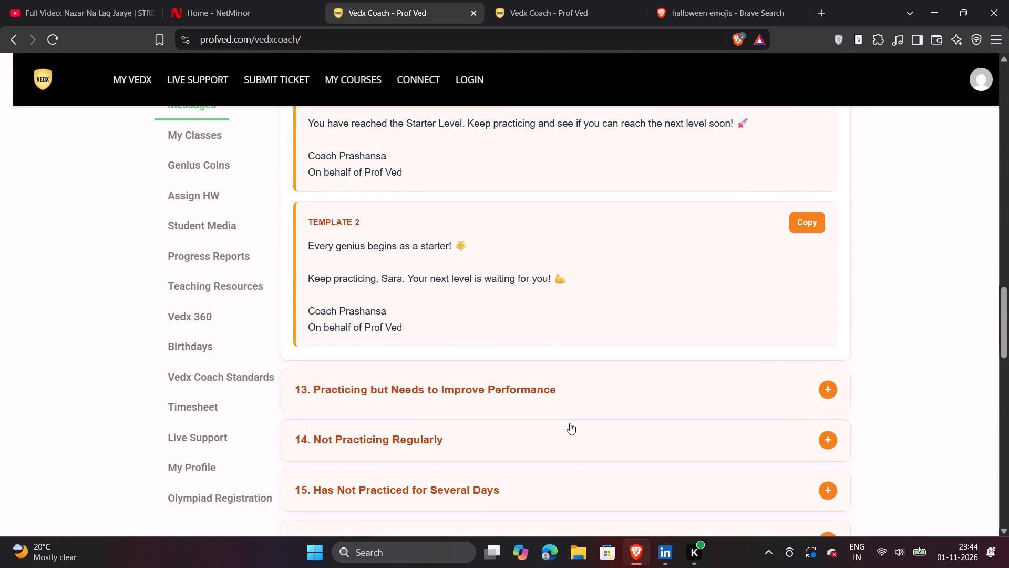
left_click(804, 340)
scroll(804, 340, "up", 10)
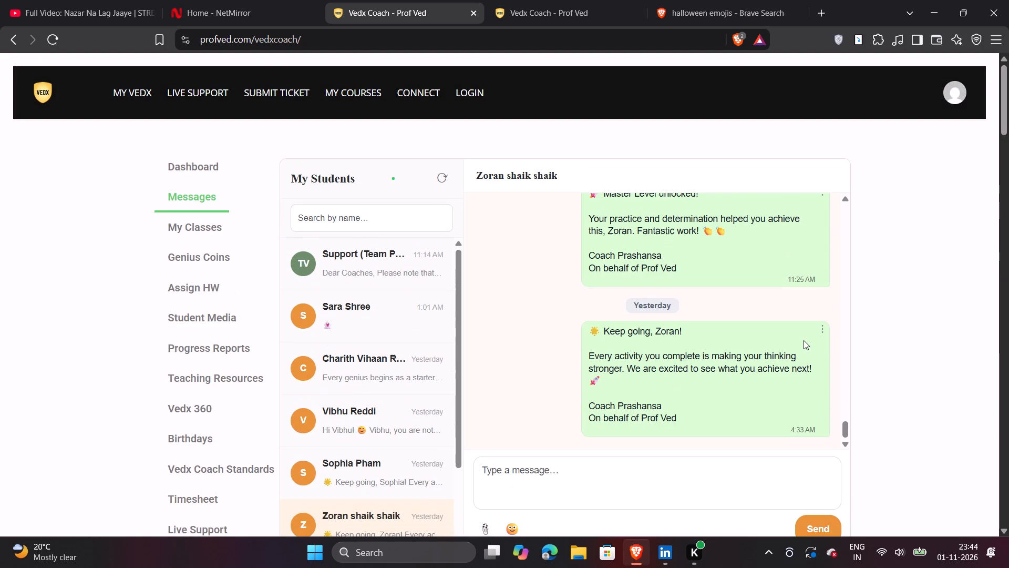
left_click(652, 480, "ctrl")
key("ctrl+v")
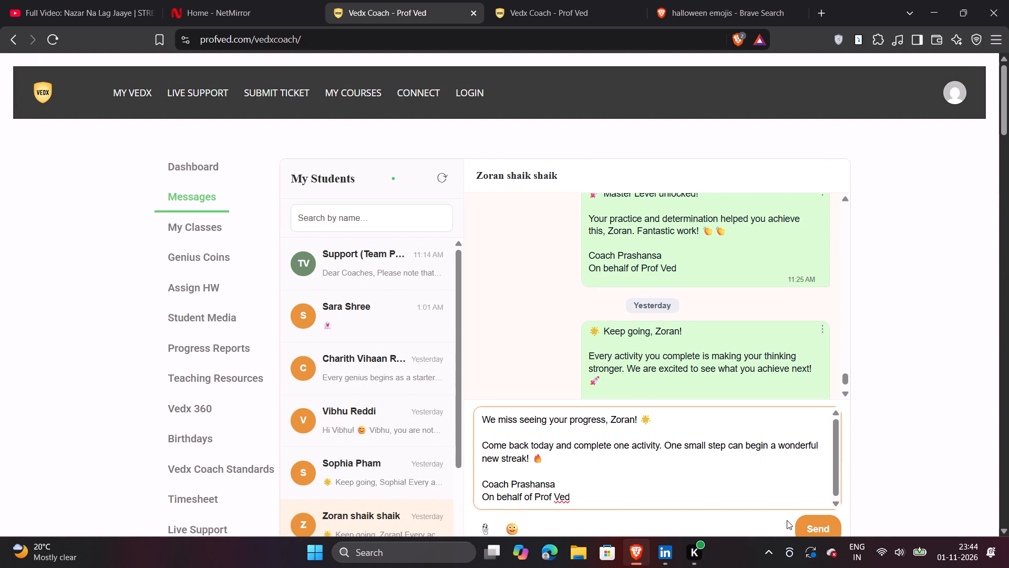
left_click(807, 529)
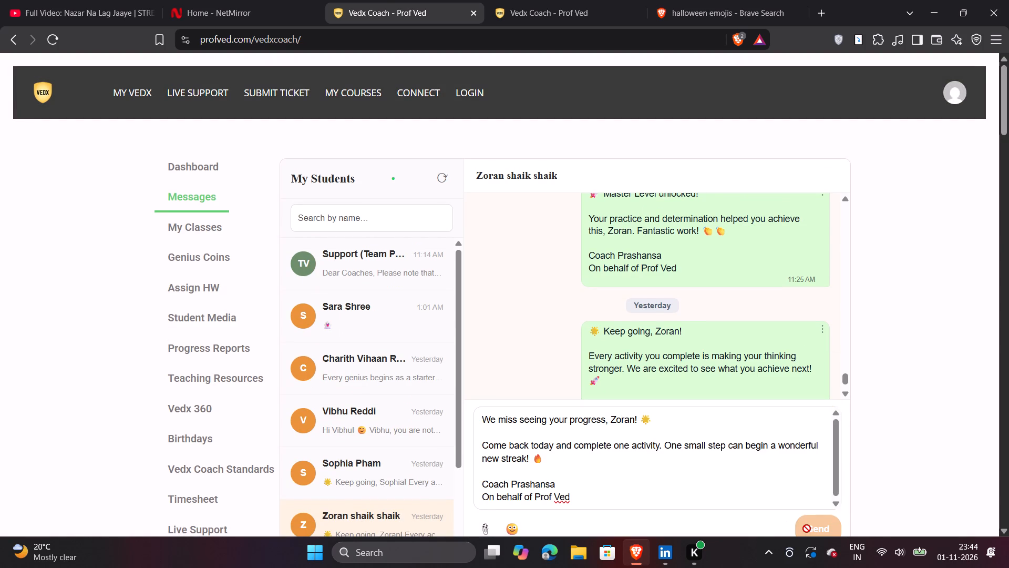
Check Anisa's loaded report and send her the same "We miss seeing your progress" message, addressed by her name.
scroll(317, 456, "down", 1)
left_click(350, 504)
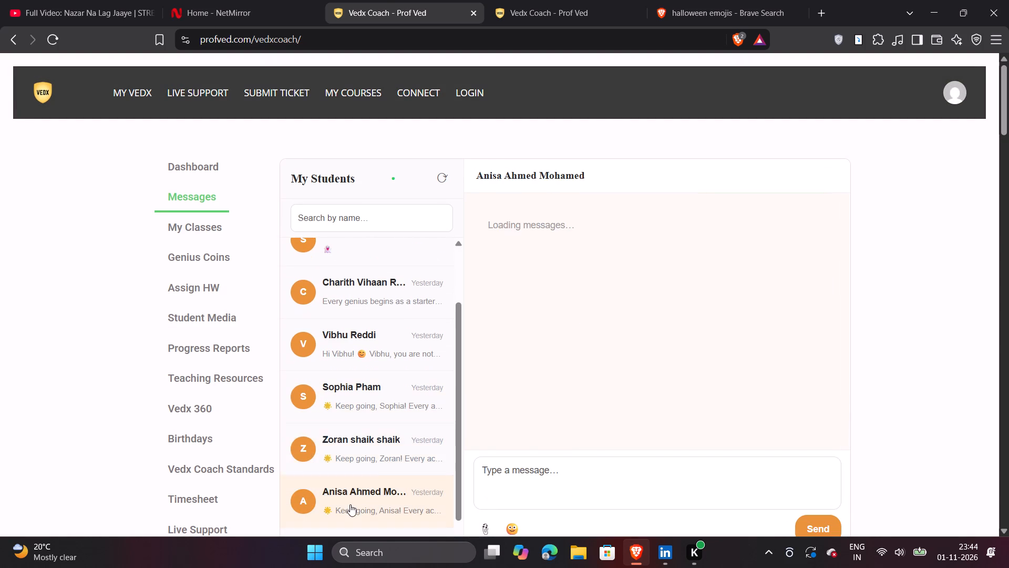
left_click(534, 0)
scroll(548, 307, "down", 1)
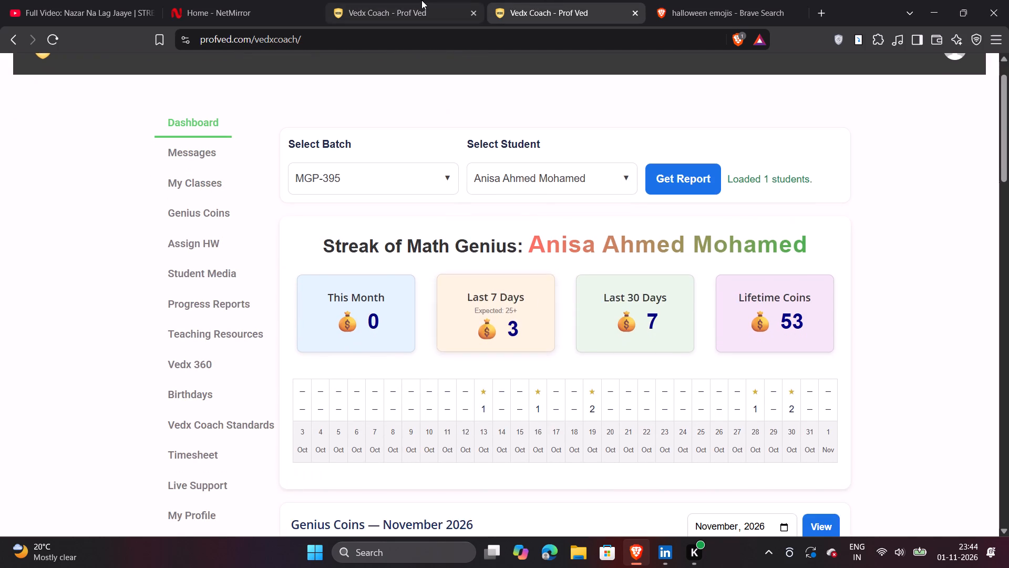
left_click(421, 0)
left_click(576, 478, "ctrl")
key("ctrl+v")
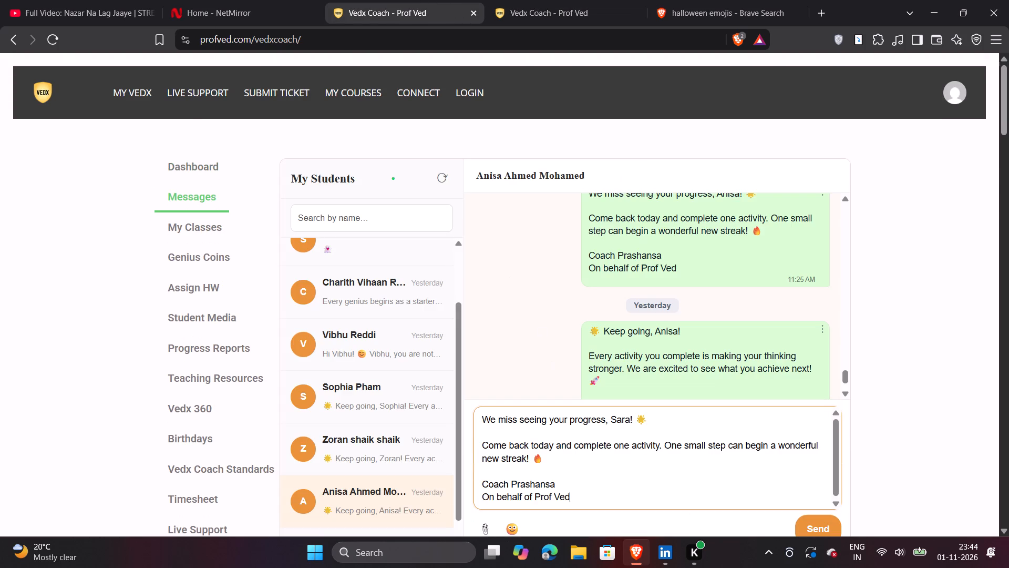
type("NI")
key("BackSpace")
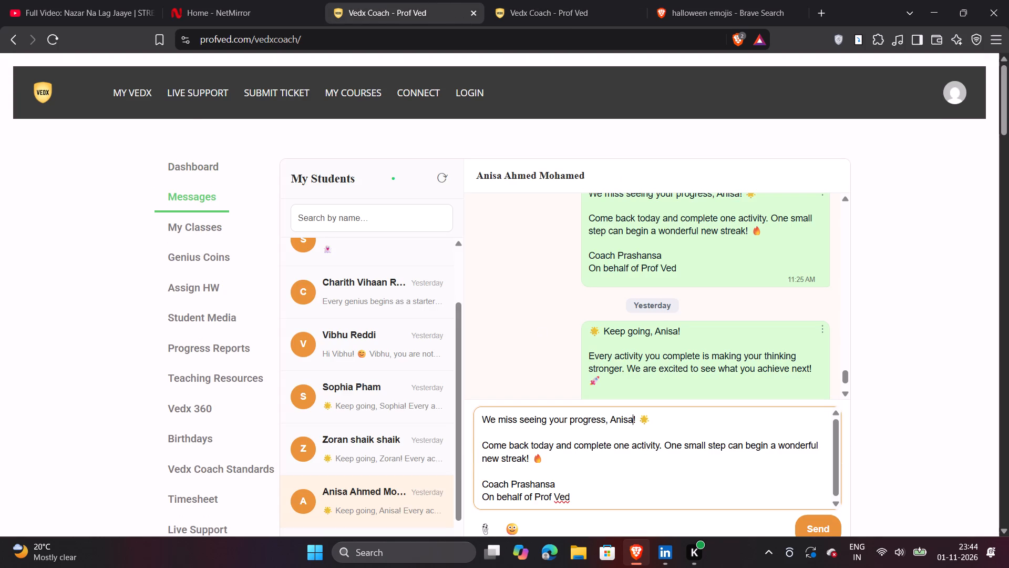
left_click(812, 530)
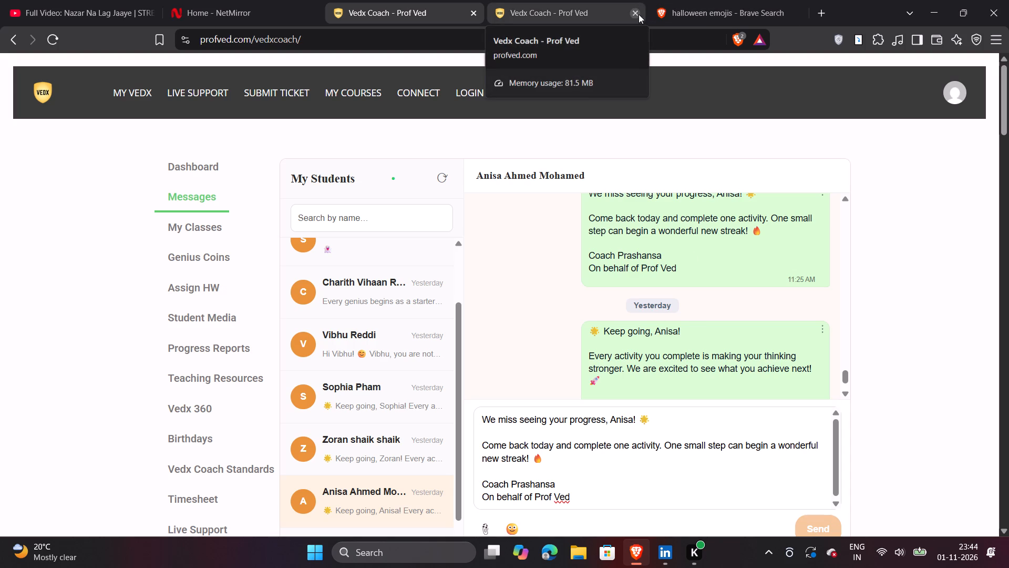
Close the student report, emoji search and messages tabs, and reopen the VedX coach portal in a new tab.
left_click(639, 14)
left_click(639, 14)
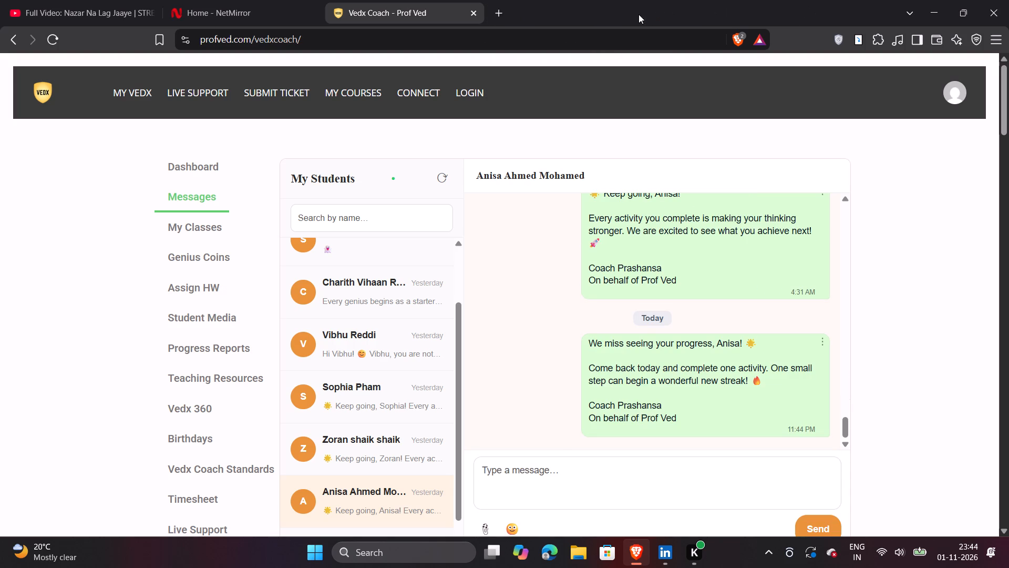
left_click(507, 16)
left_click(497, 15)
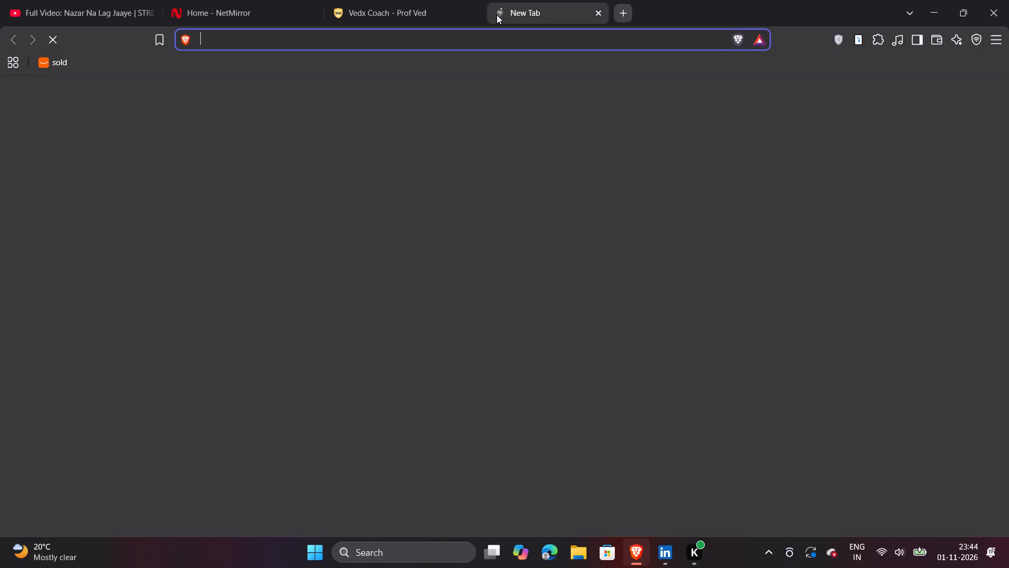
left_click(478, 15)
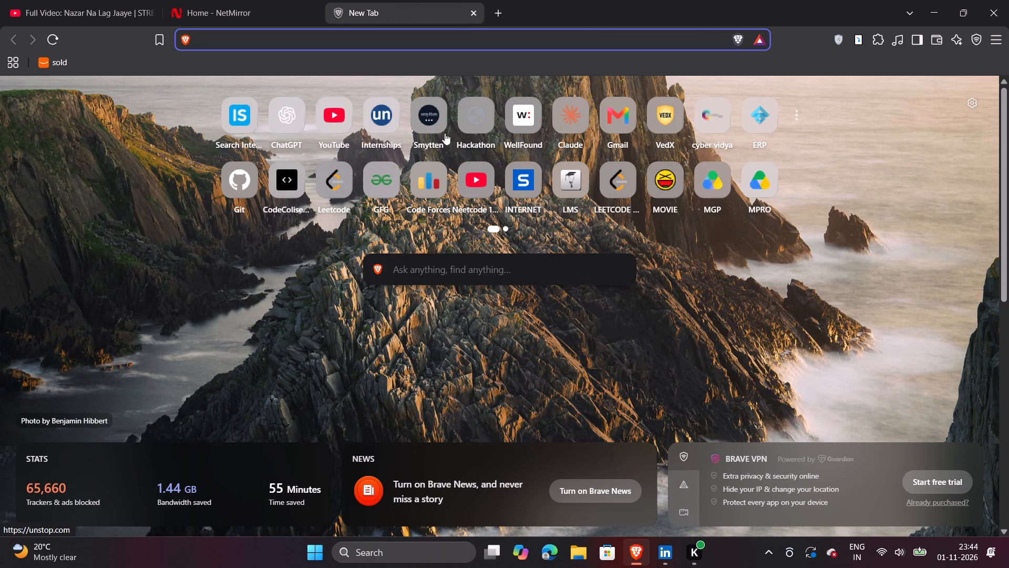
left_click(645, 119)
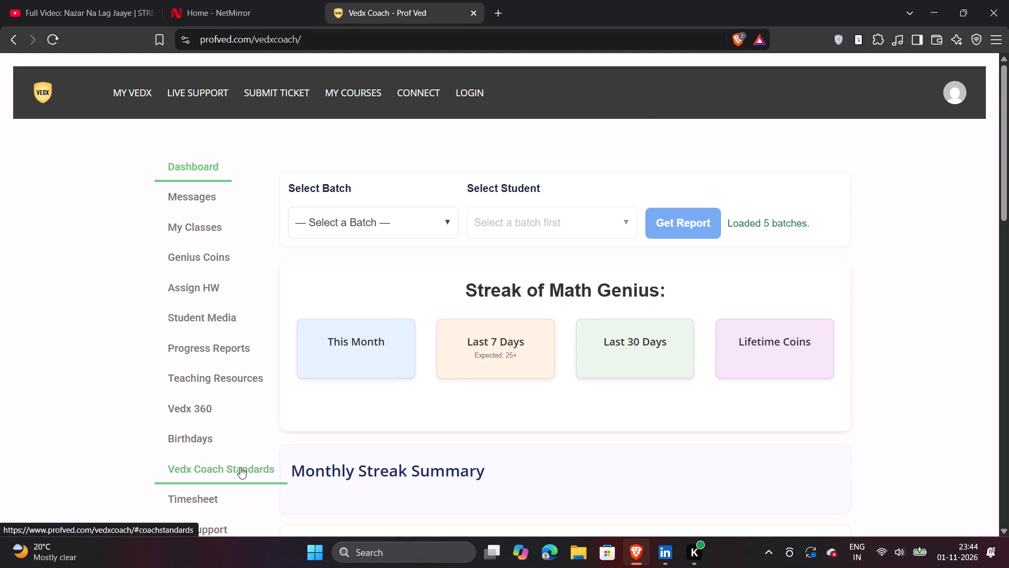
In the timesheet, fill in today's hours from 10:00 to 10:18 with the category Student Feedback.
scroll(240, 467, "down", 1)
left_click(221, 449)
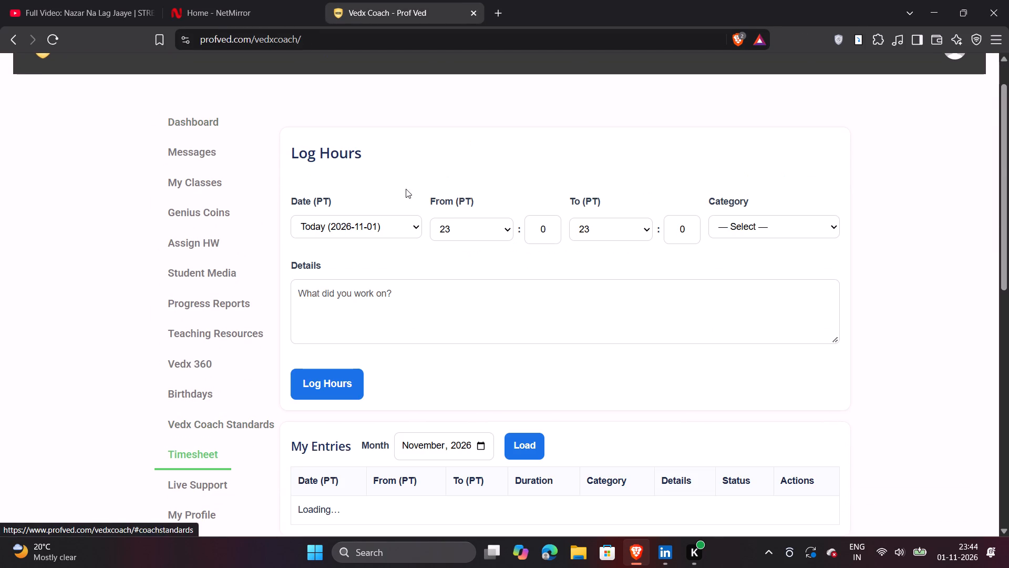
left_click(480, 233)
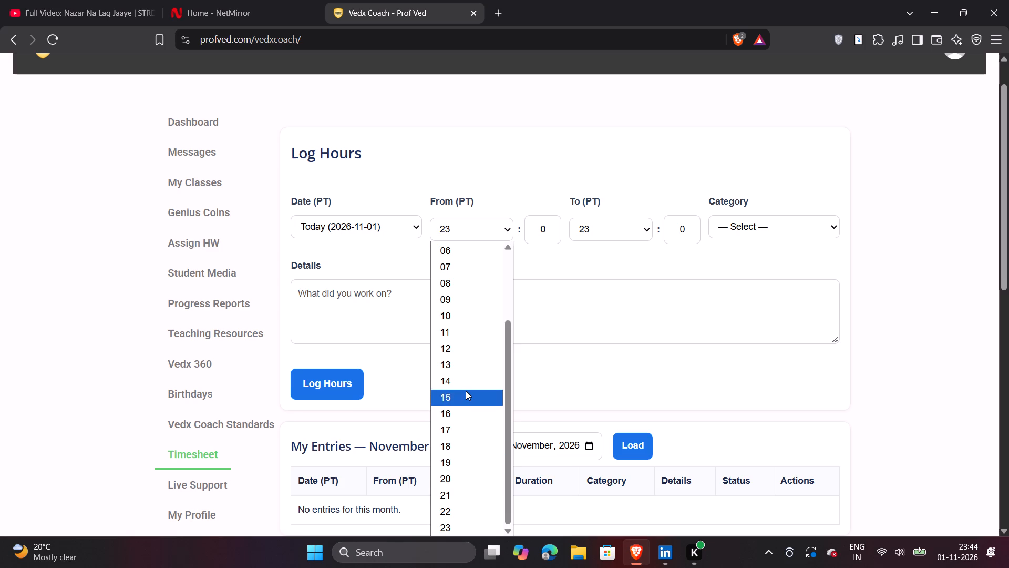
left_click(465, 320)
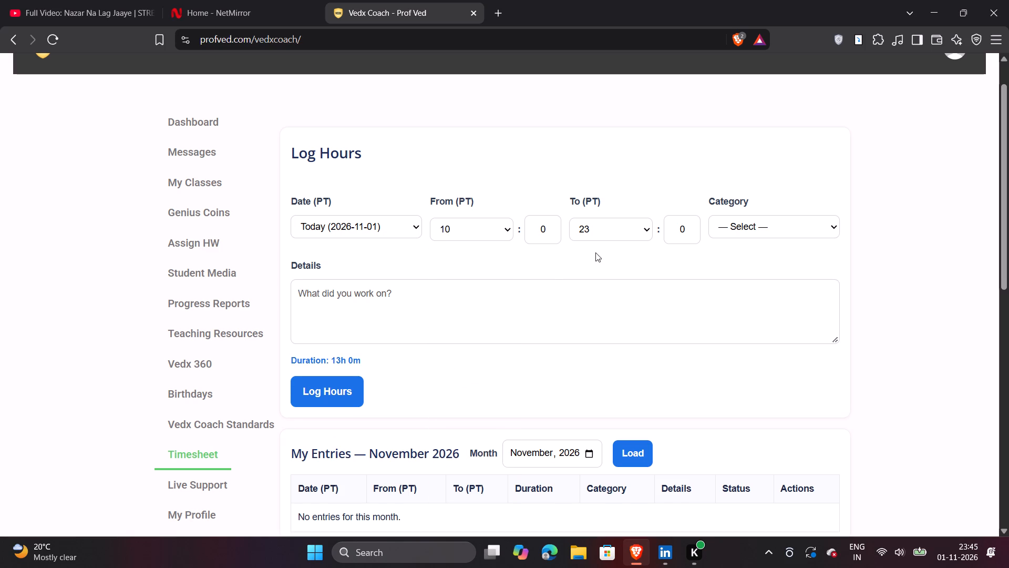
left_click_drag(616, 231, 594, 324)
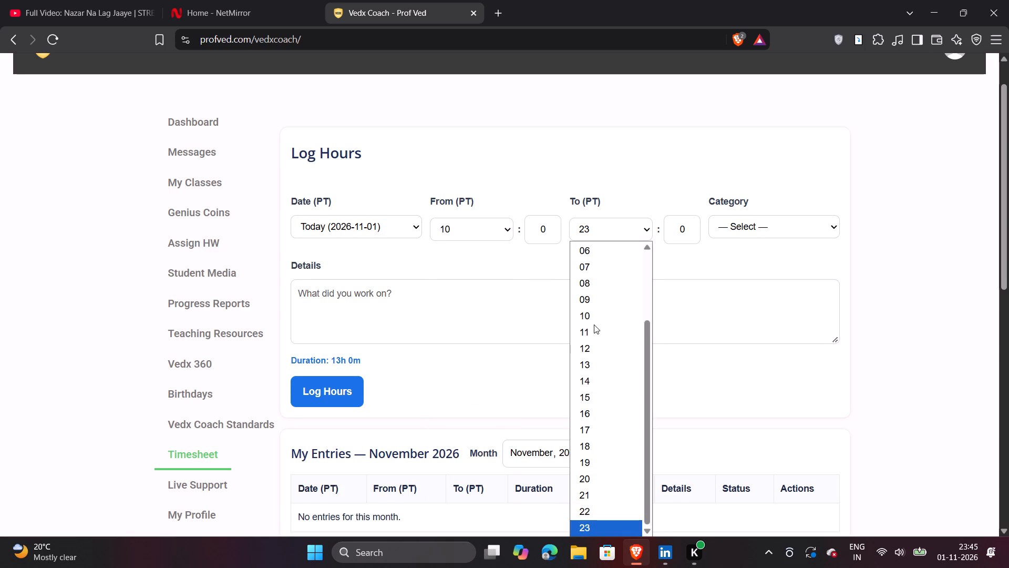
left_click_drag(594, 324, 593, 322)
left_click(593, 322)
left_click(681, 240)
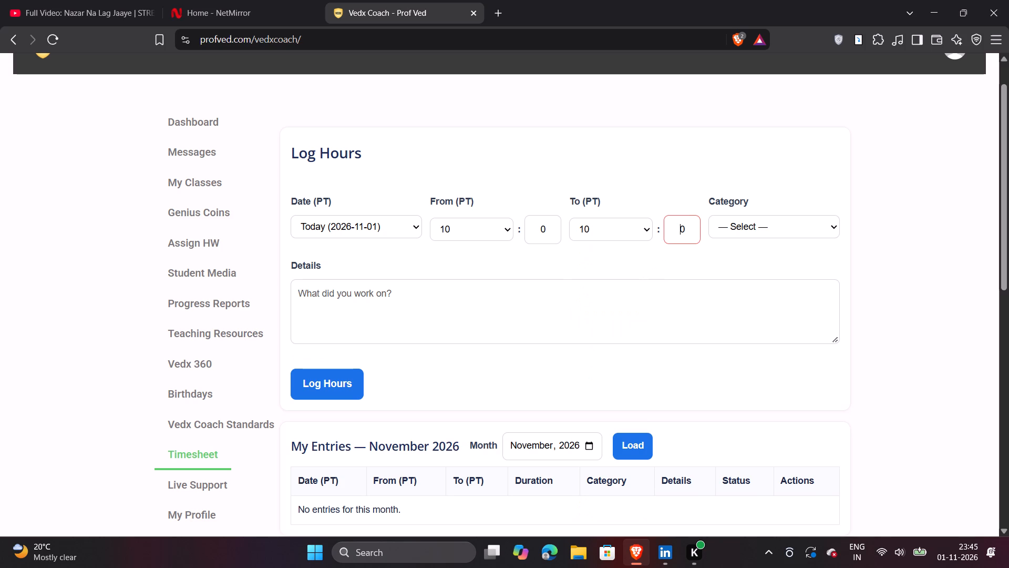
type("18")
left_click(699, 241)
key("BackSpace")
left_click(753, 225)
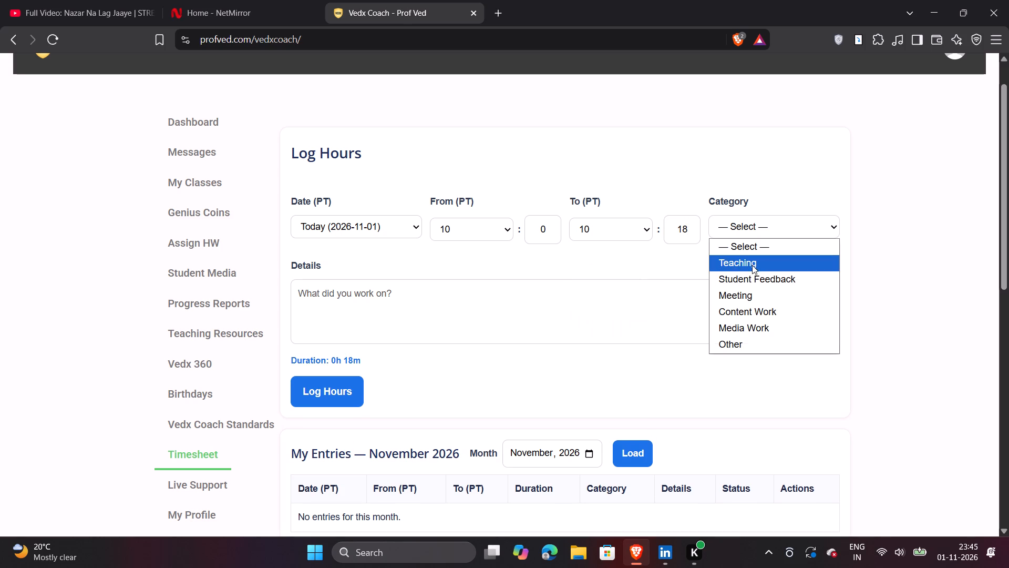
left_click(751, 274)
Load the October 2026 entries in the timesheet's entry list.
scroll(751, 274, "down", 1)
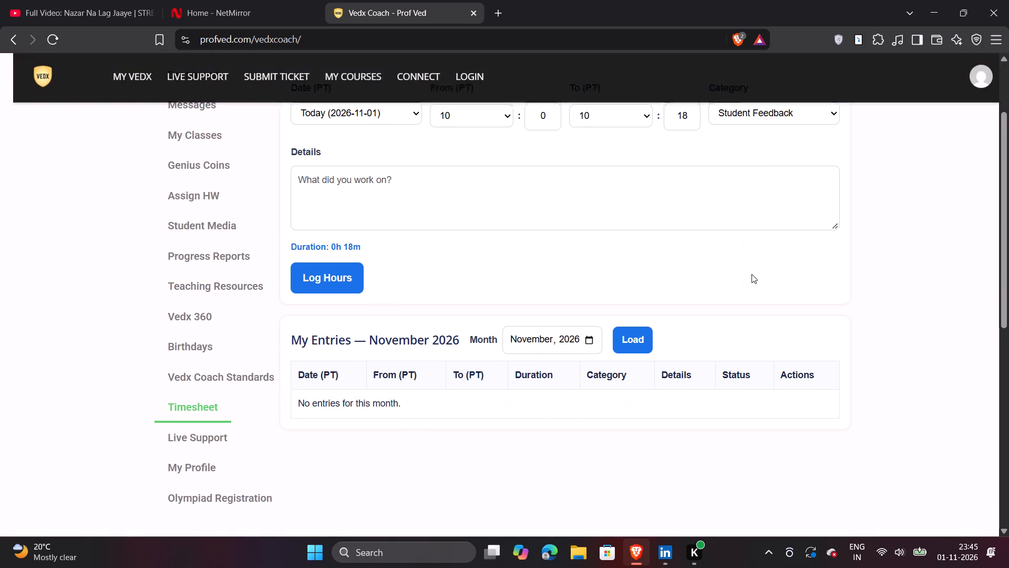
left_click(589, 339)
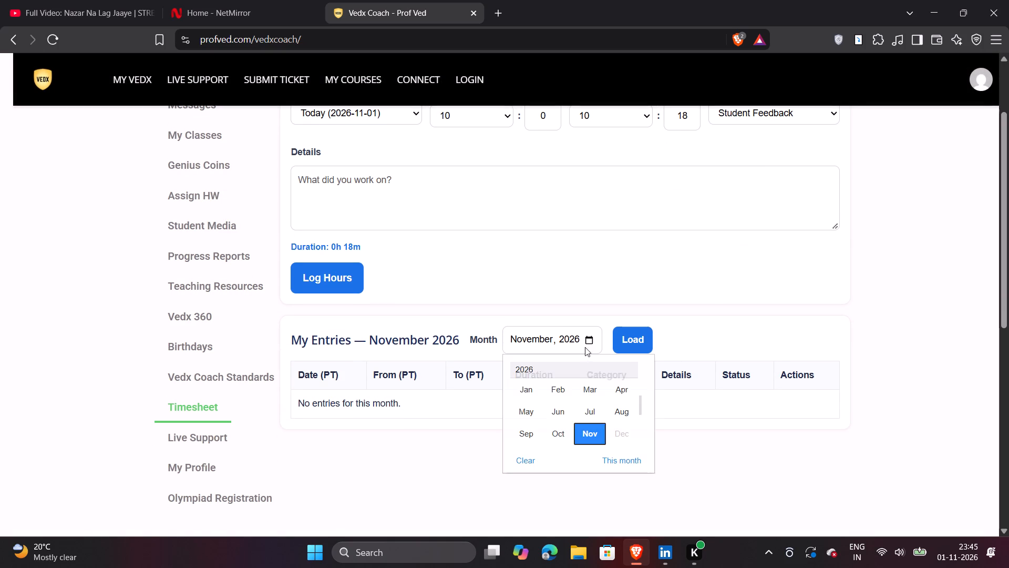
left_click(565, 430)
left_click(627, 356)
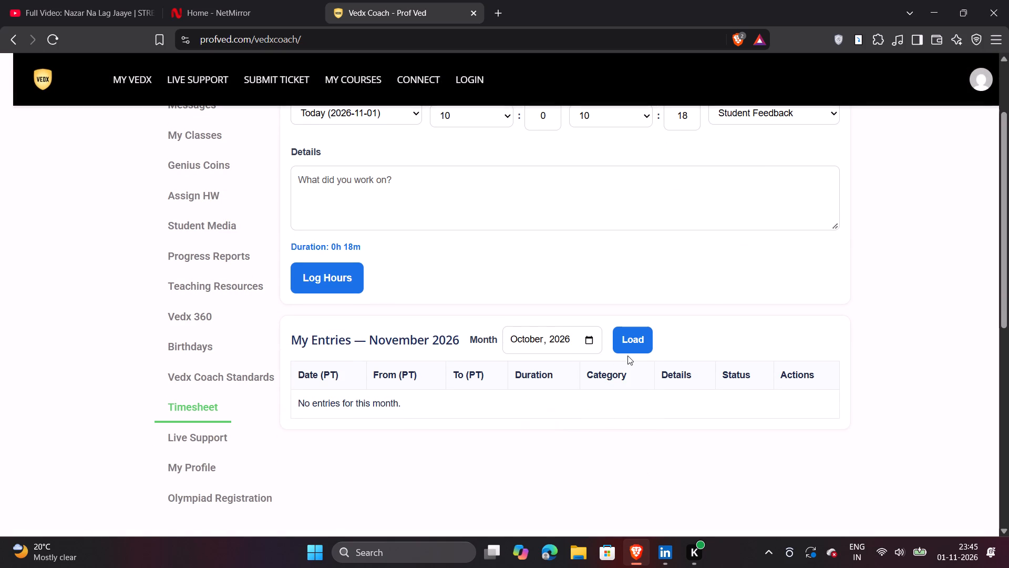
left_click(634, 342)
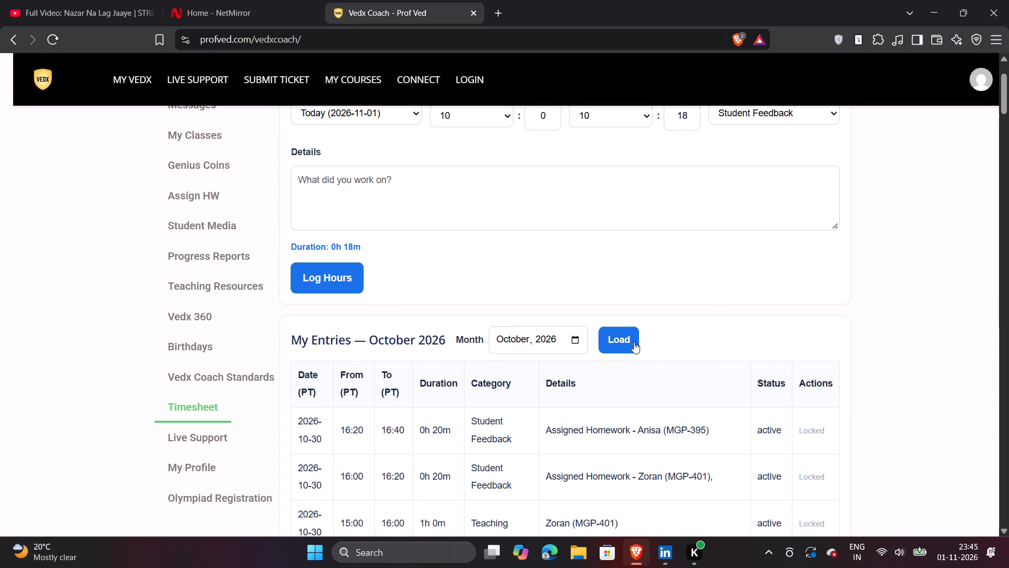
Copy the student list details from the 30 October 13:40–13:58 feedback entry into today's entry and log the hours.
scroll(602, 482, "down", 2)
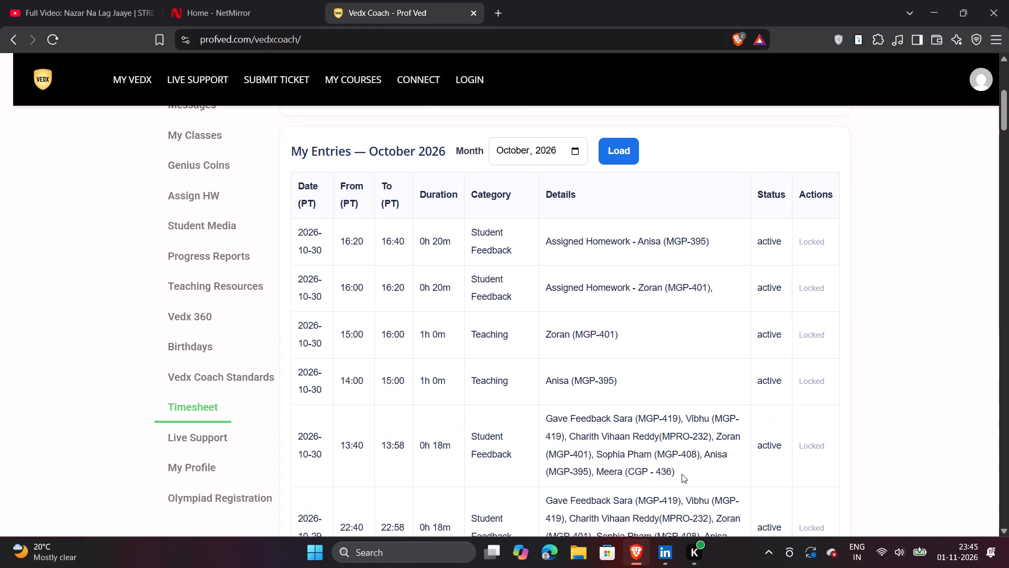
left_click_drag(684, 475, 545, 415)
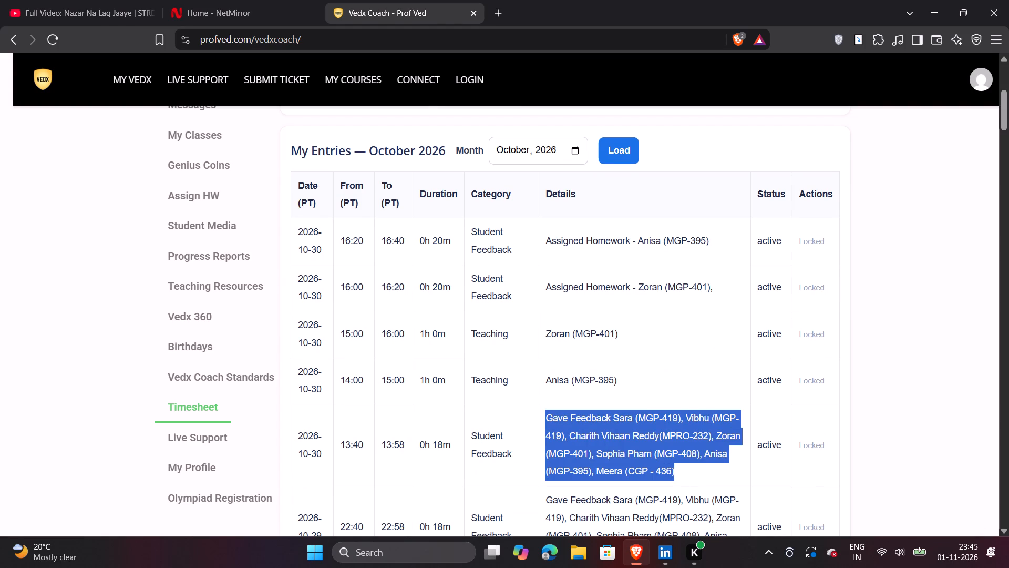
key("ctrl+c")
scroll(545, 415, "up", 8)
left_click(506, 353, "ctrl")
key("ctrl+v")
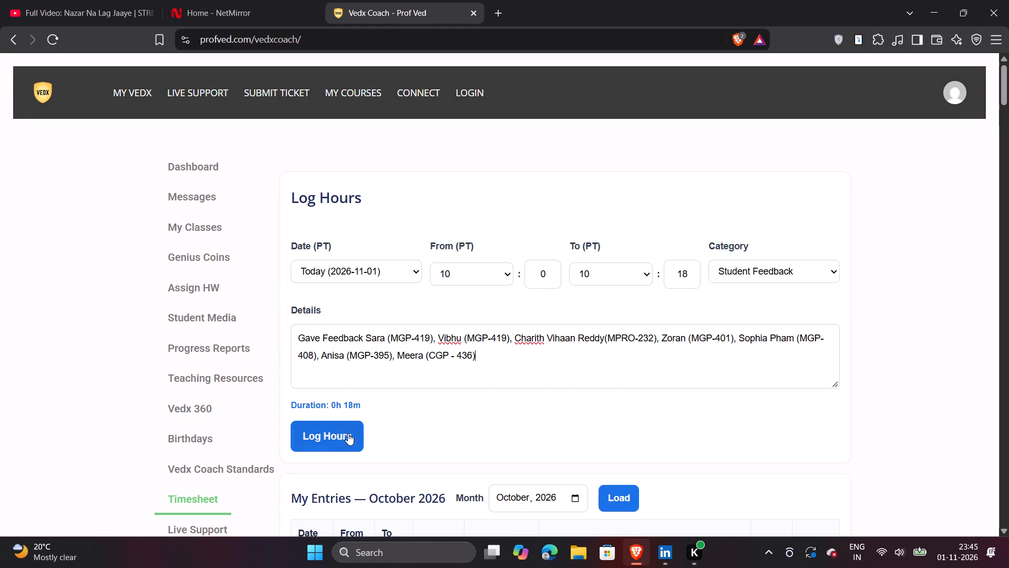
left_click(327, 431)
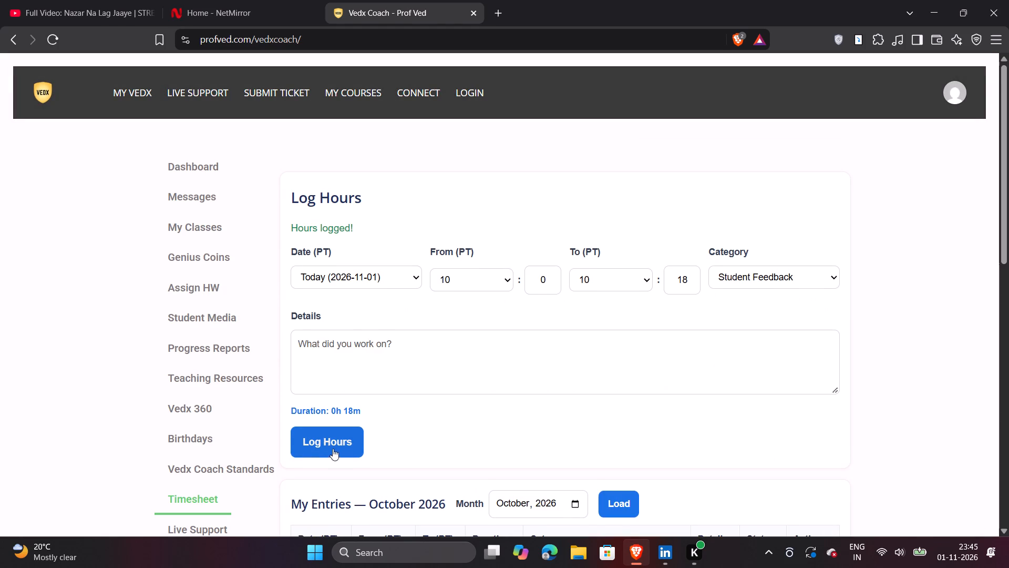
Open the homework assignments list and look through the first page of assignments.
left_click(211, 292)
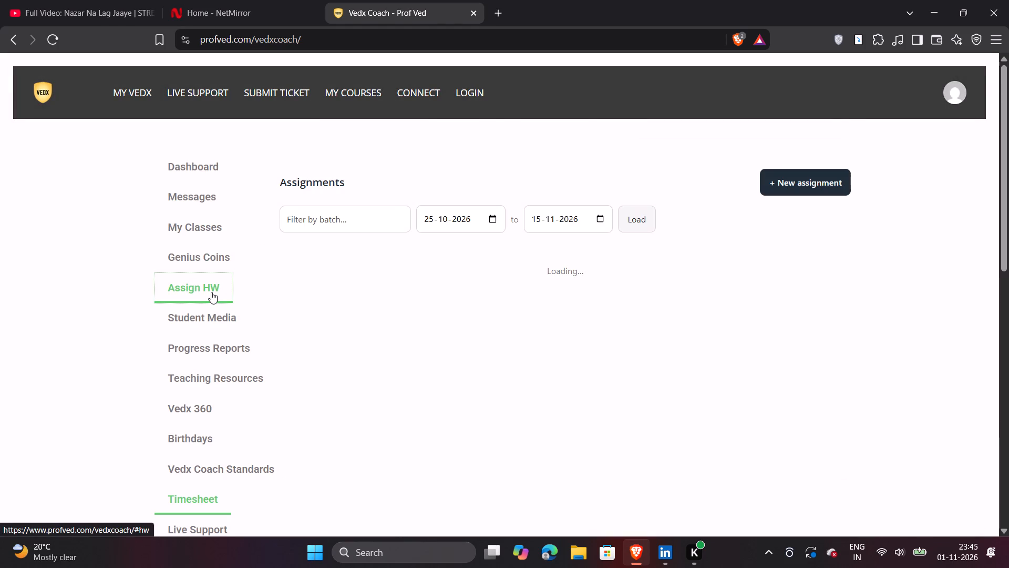
scroll(475, 320, "down", 2)
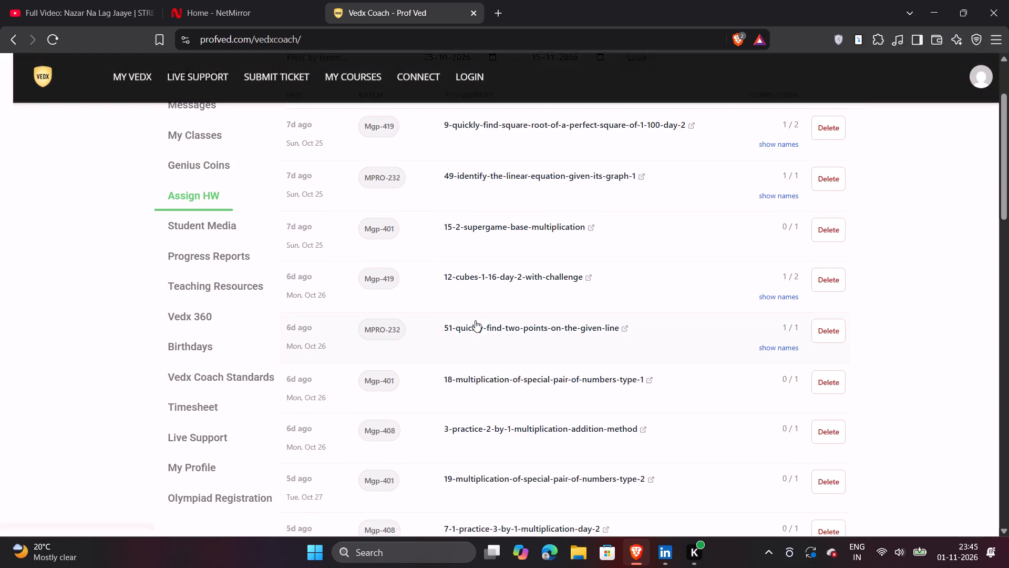
scroll(475, 320, "down", 3)
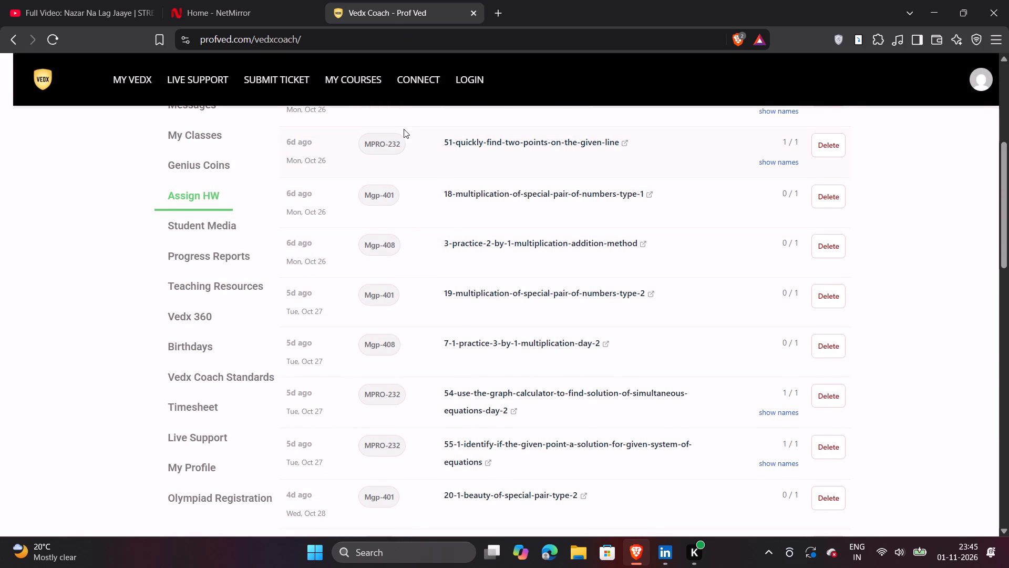
Return to the timesheet and load the November 2026 entries to check today's logged feedback entry.
left_click(218, 421)
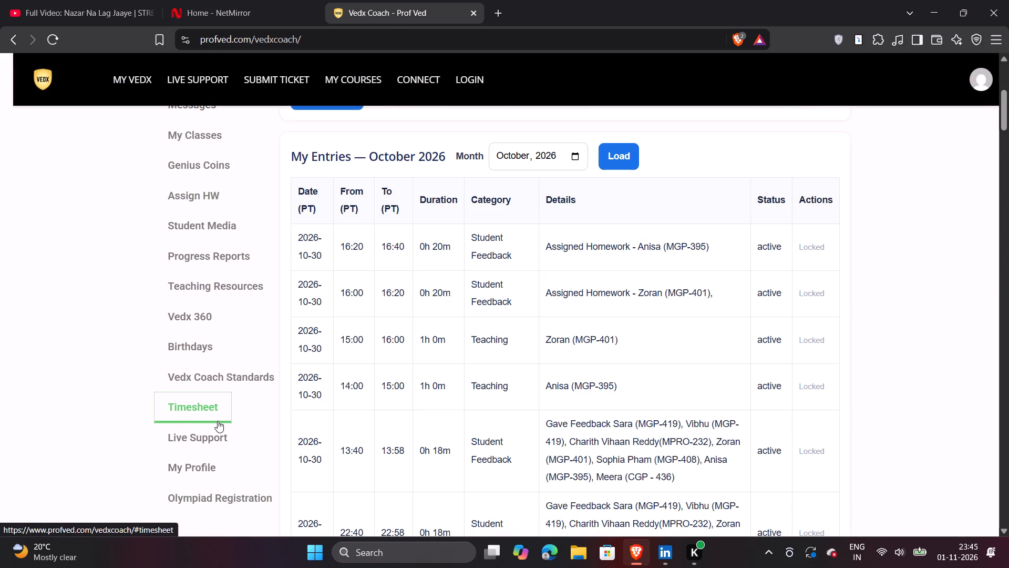
scroll(585, 432, "up", 6)
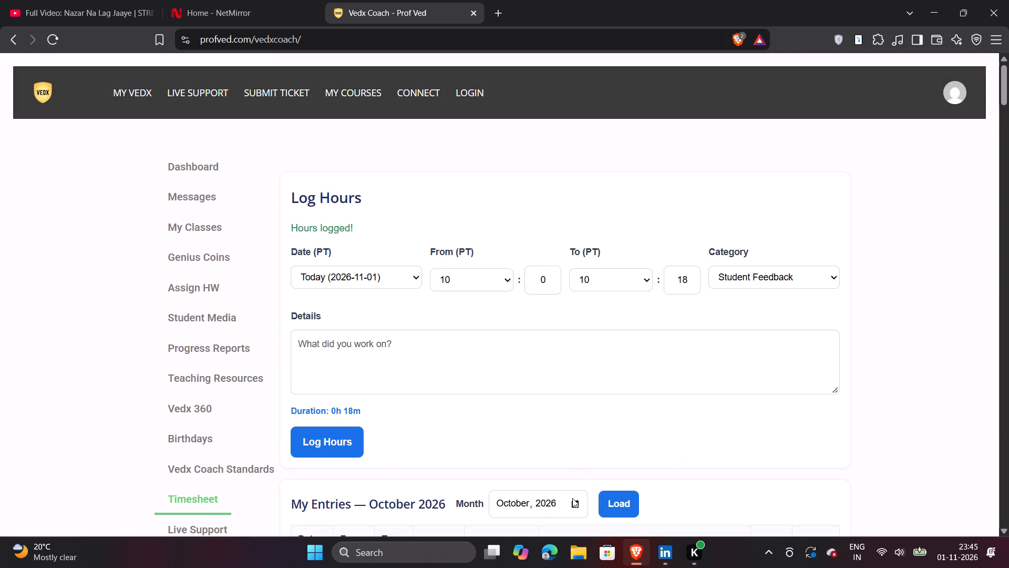
left_click(572, 498)
left_click(569, 450)
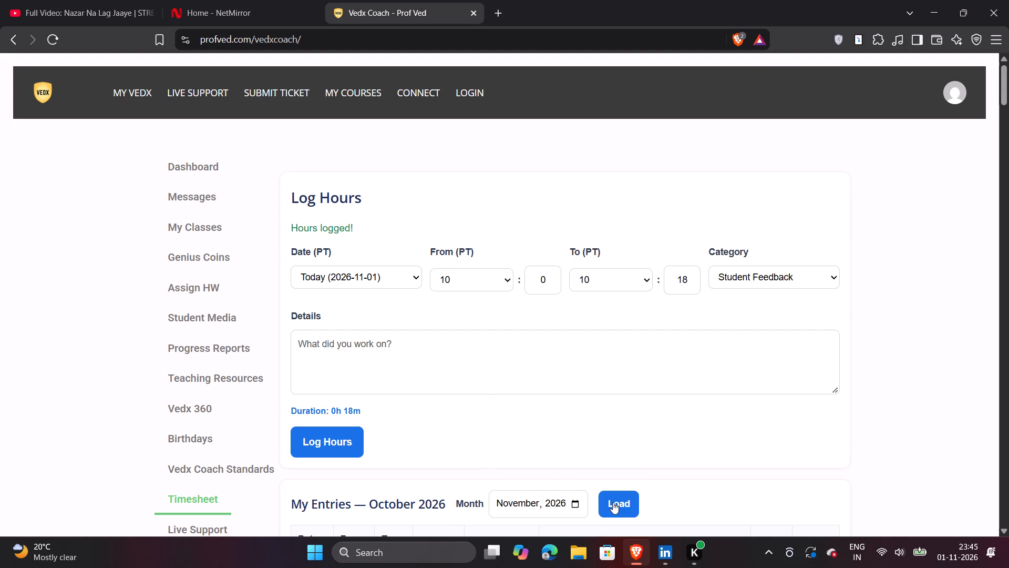
left_click(613, 502)
scroll(613, 502, "down", 2)
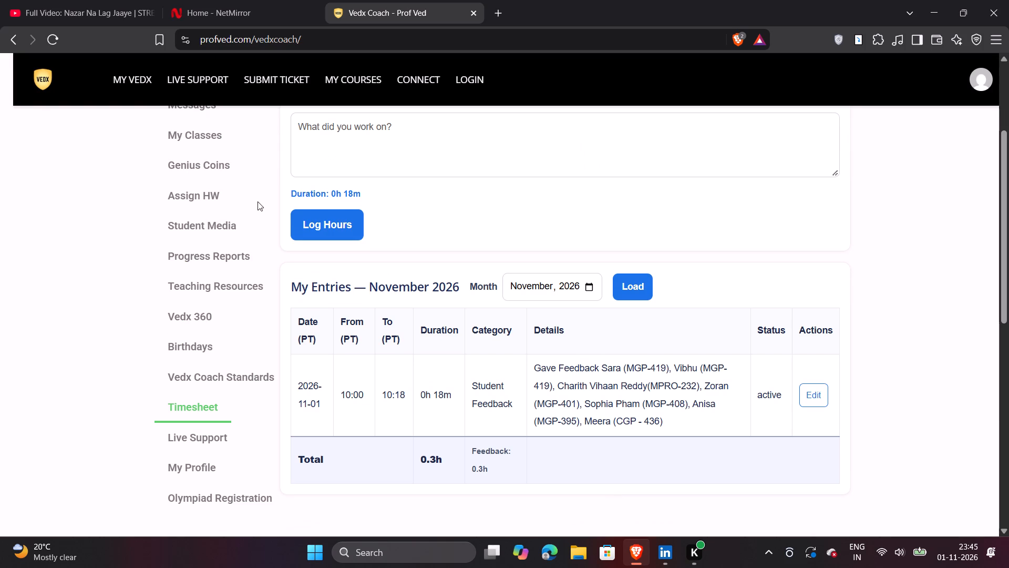
Examine pages 3 and 2 of the homework assignments for recent and upcoming work of each batch.
left_click(218, 197)
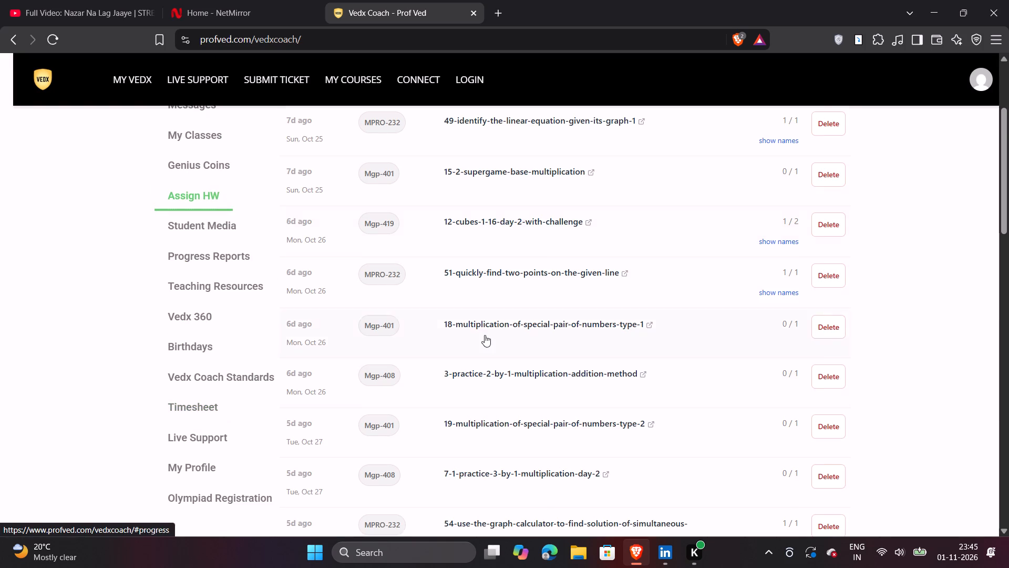
scroll(519, 395, "down", 6)
left_click(823, 405)
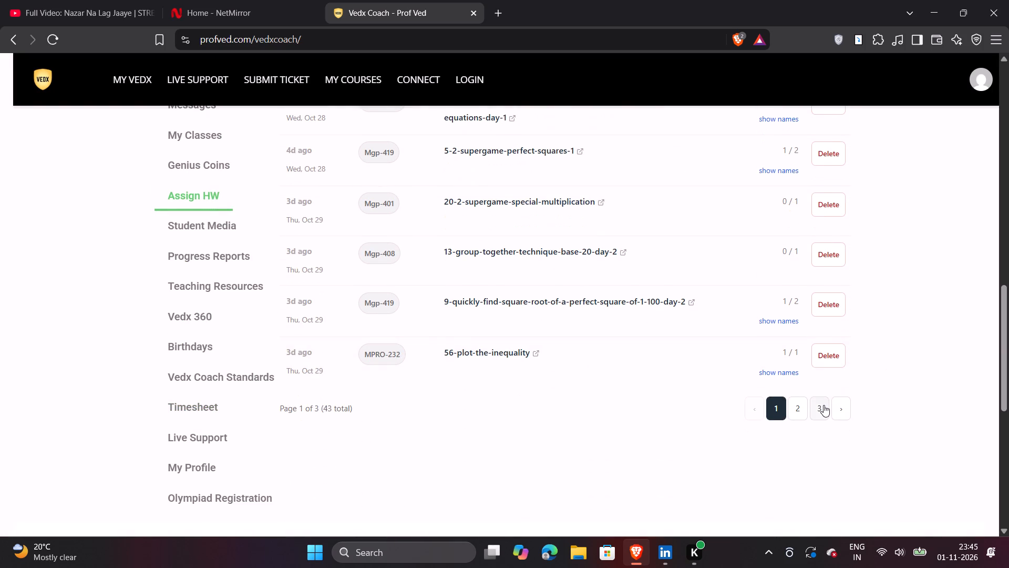
scroll(823, 405, "up", 8)
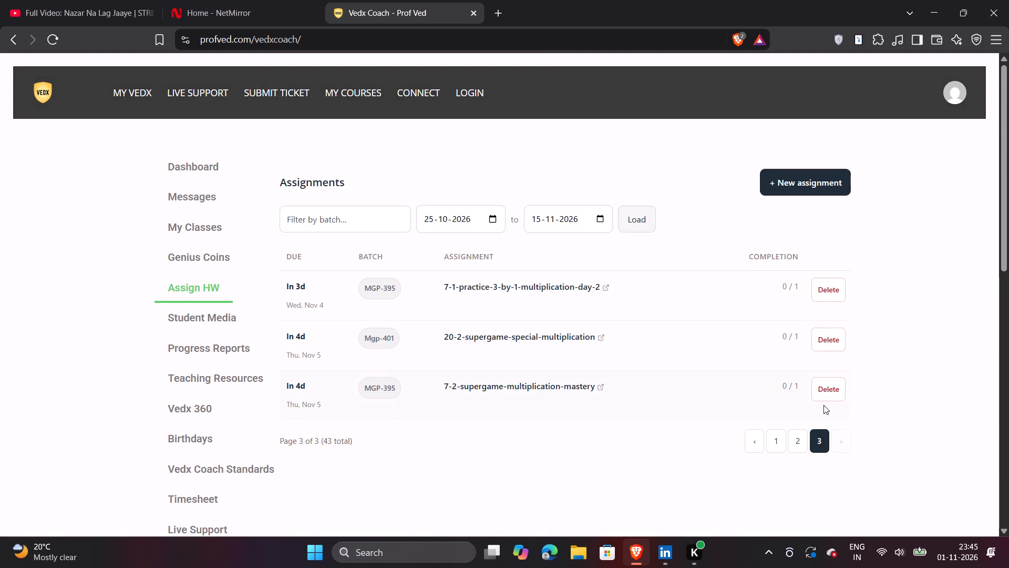
left_click(800, 450)
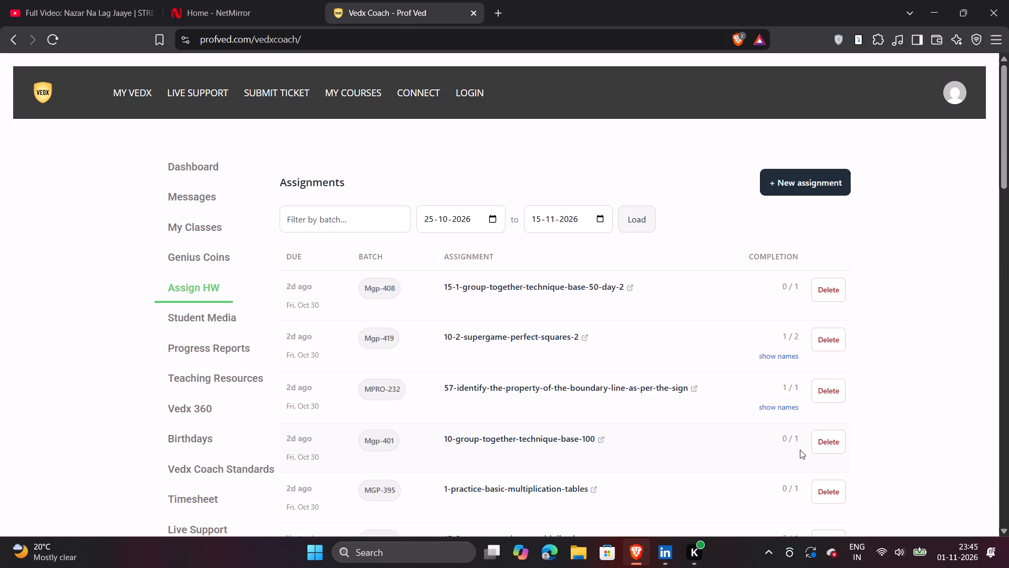
scroll(800, 450, "down", 4)
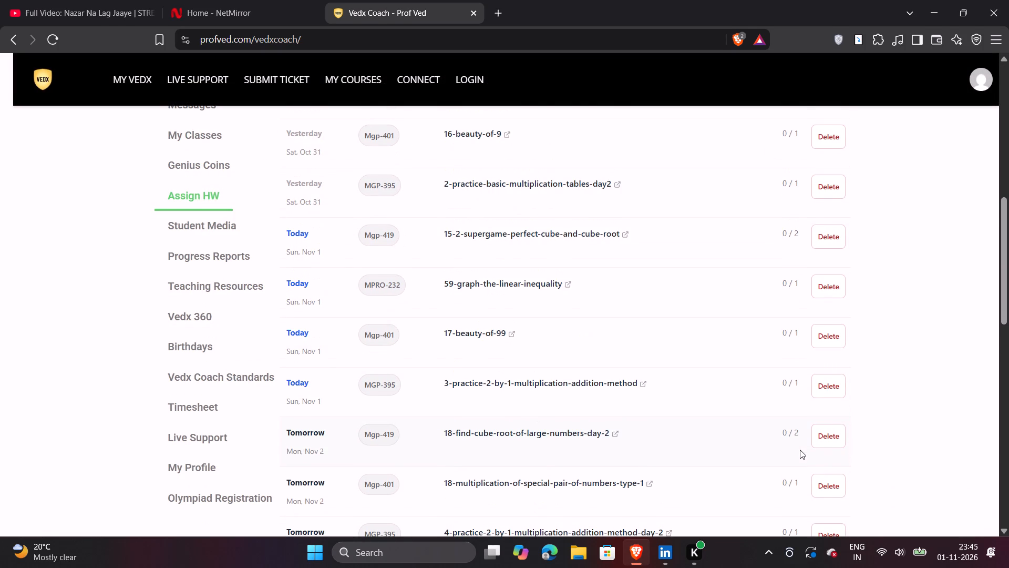
scroll(800, 450, "up", 4)
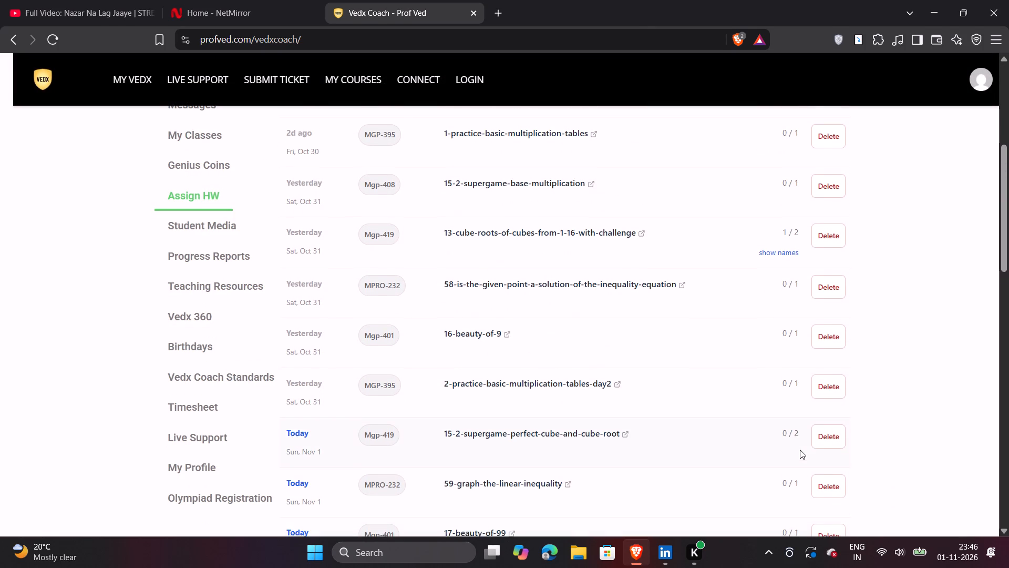
scroll(800, 450, "up", 1)
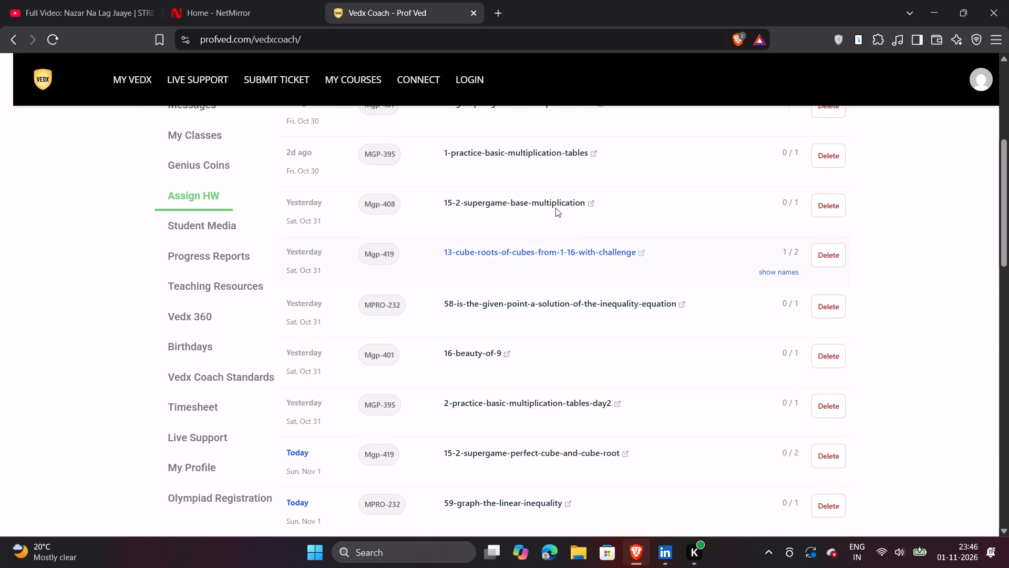
scroll(555, 208, "up", 5)
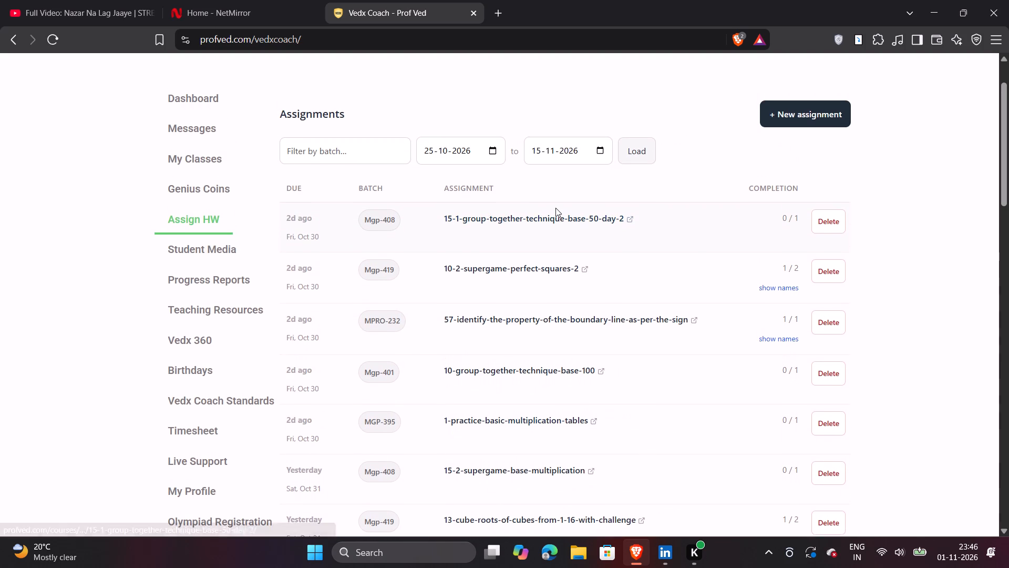
scroll(555, 208, "up", 1)
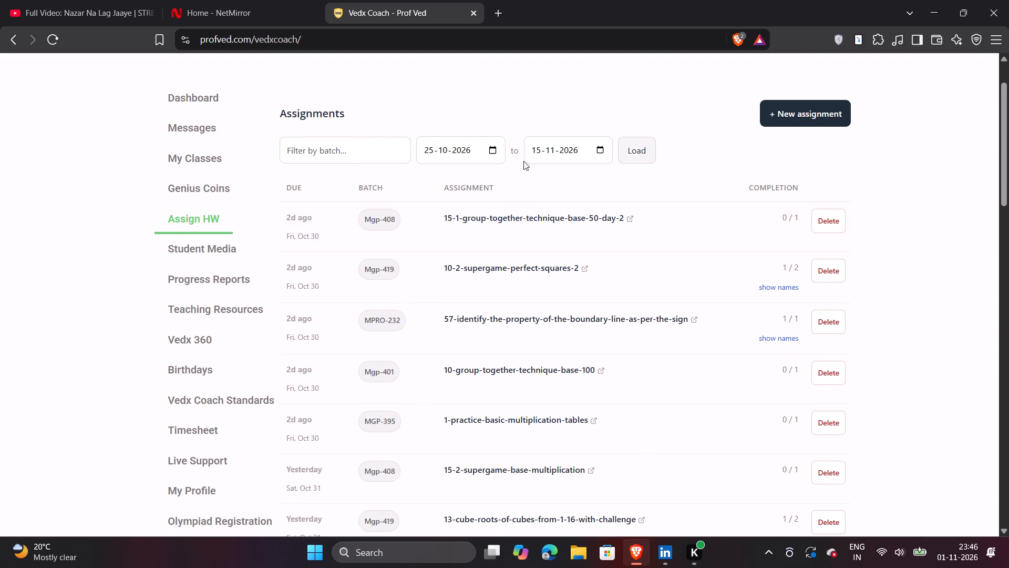
Duplicate the coach portal tab and open Session 3 of Superfast Large Number Multiplication in the Math Genius Program teaching resources.
right_click(431, 18)
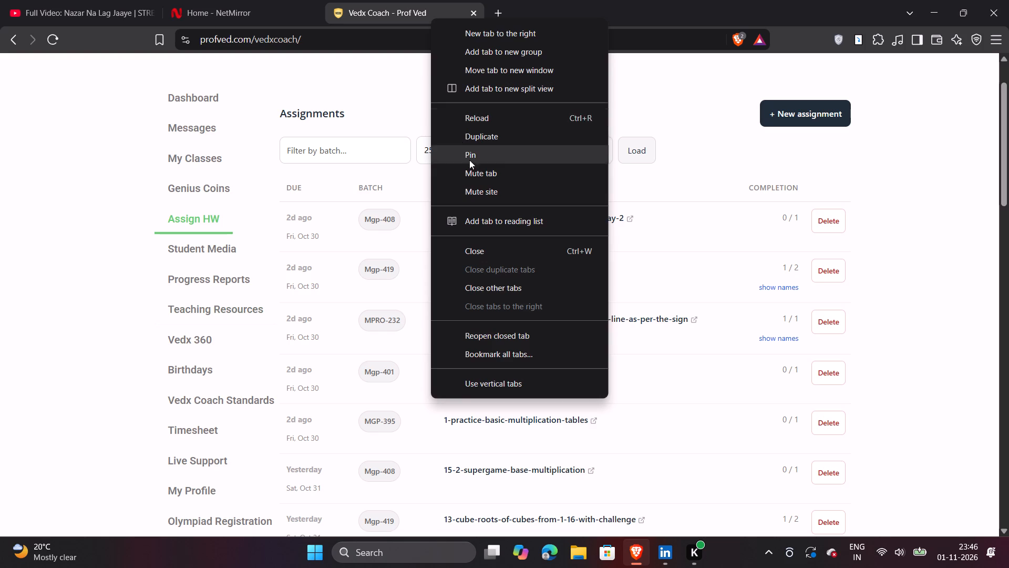
left_click(498, 139)
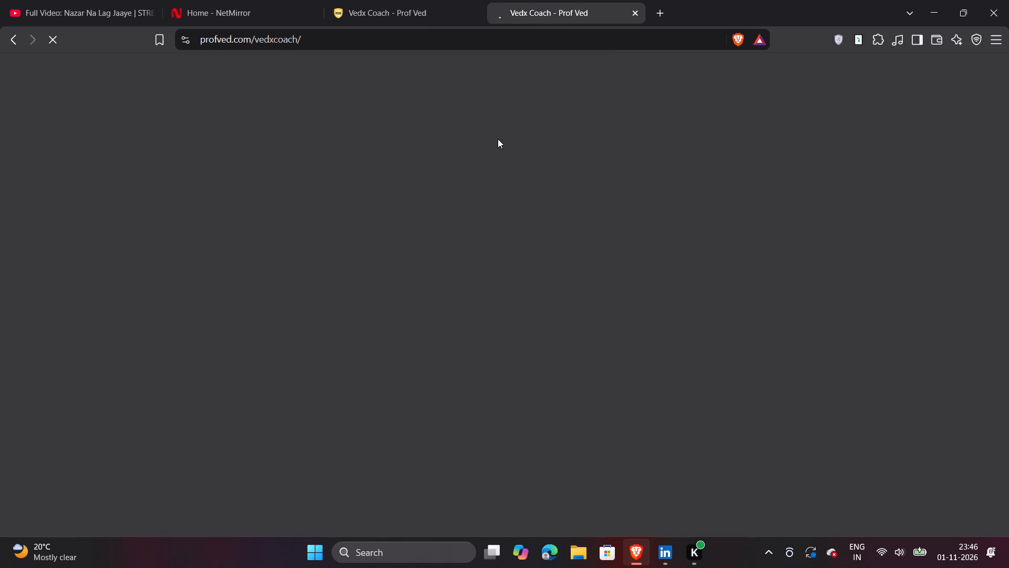
left_click(193, 319)
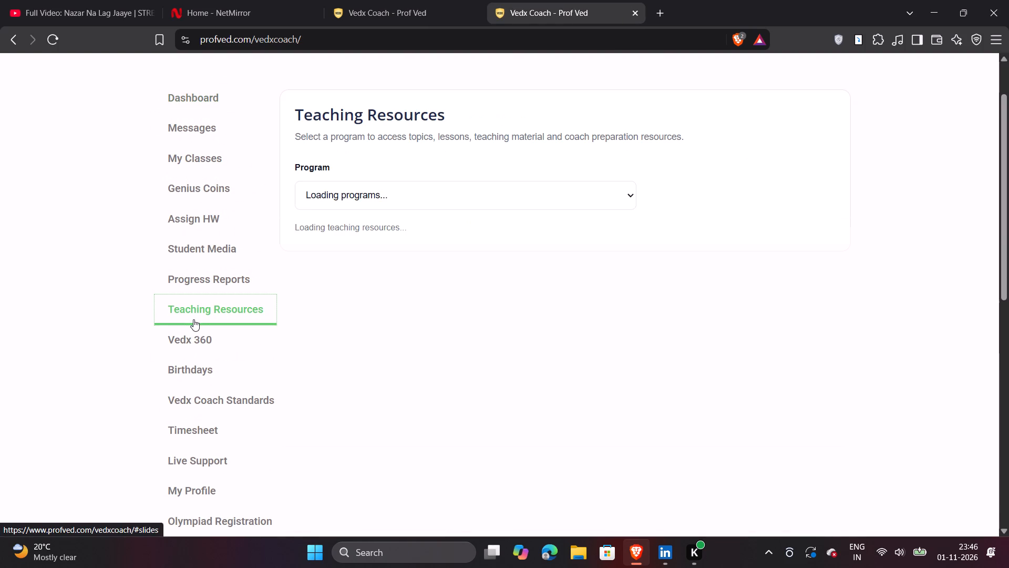
left_click(433, 198)
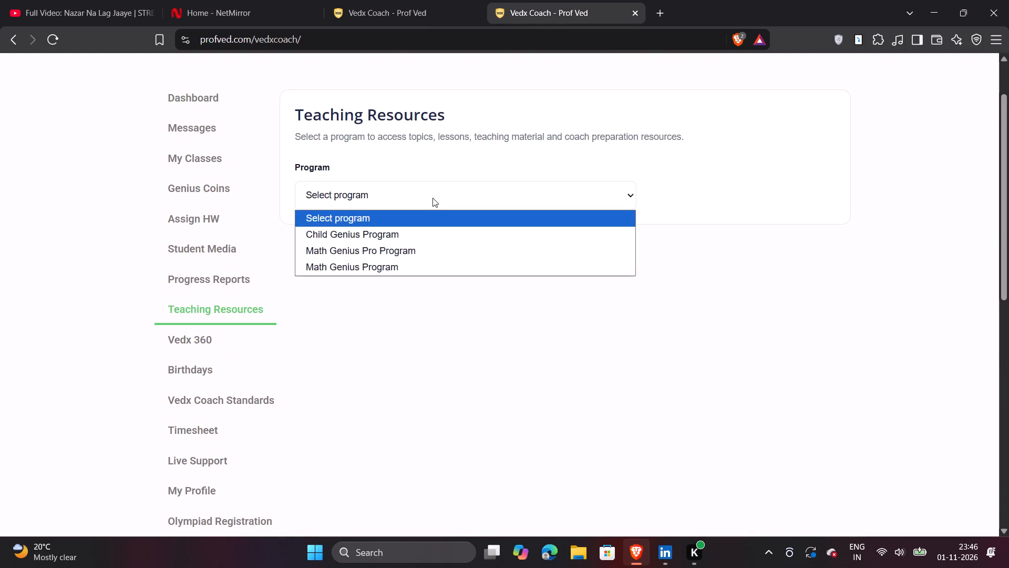
left_click(471, 266)
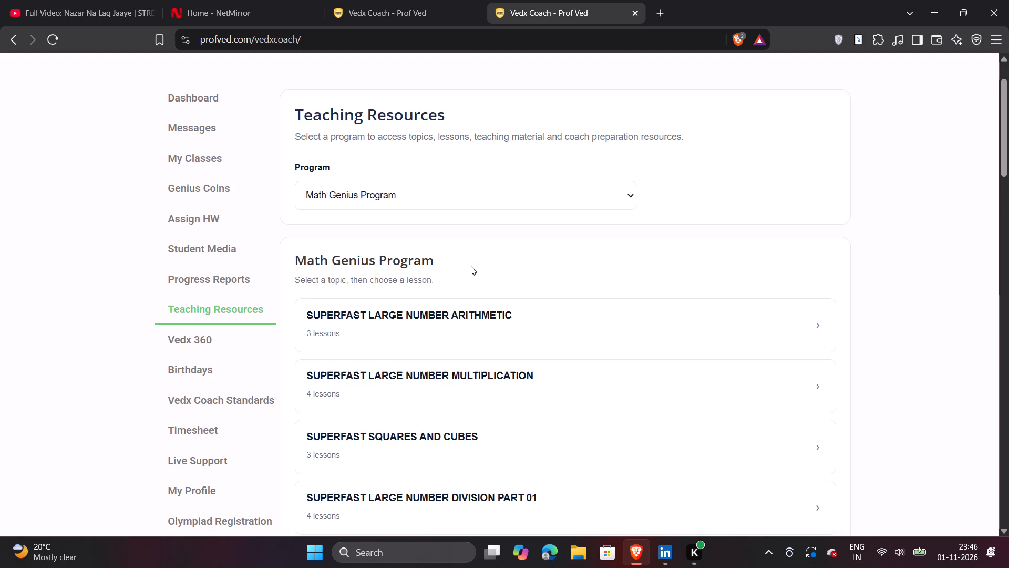
scroll(536, 323, "down", 2)
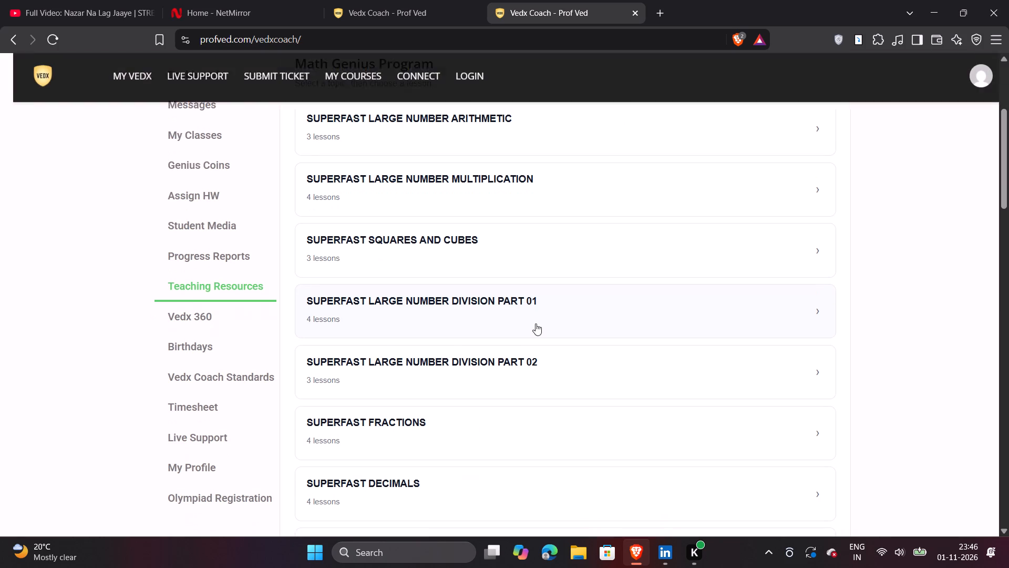
left_click(579, 201)
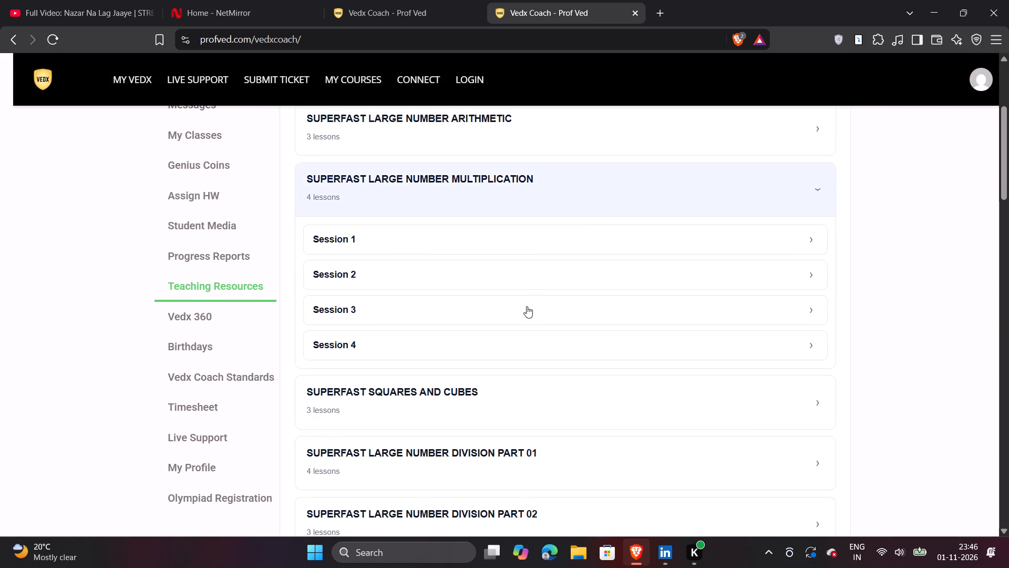
left_click(527, 310)
Look through the Session 3 Special Multiplication teaching slides up to slide 7.
scroll(419, 448, "down", 1)
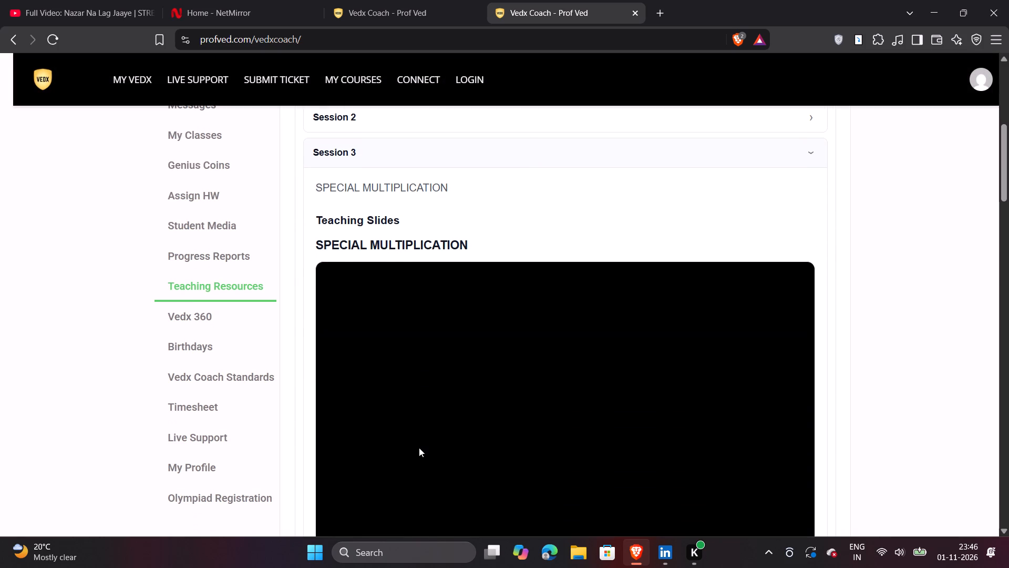
scroll(419, 448, "down", 2)
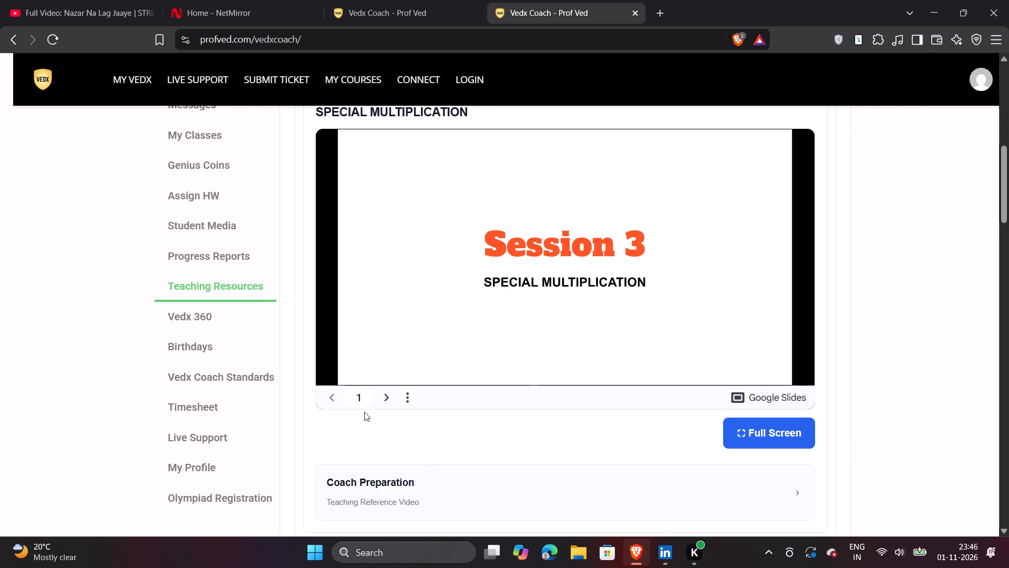
left_click(383, 398)
left_click(383, 398)
left_click(383, 398)
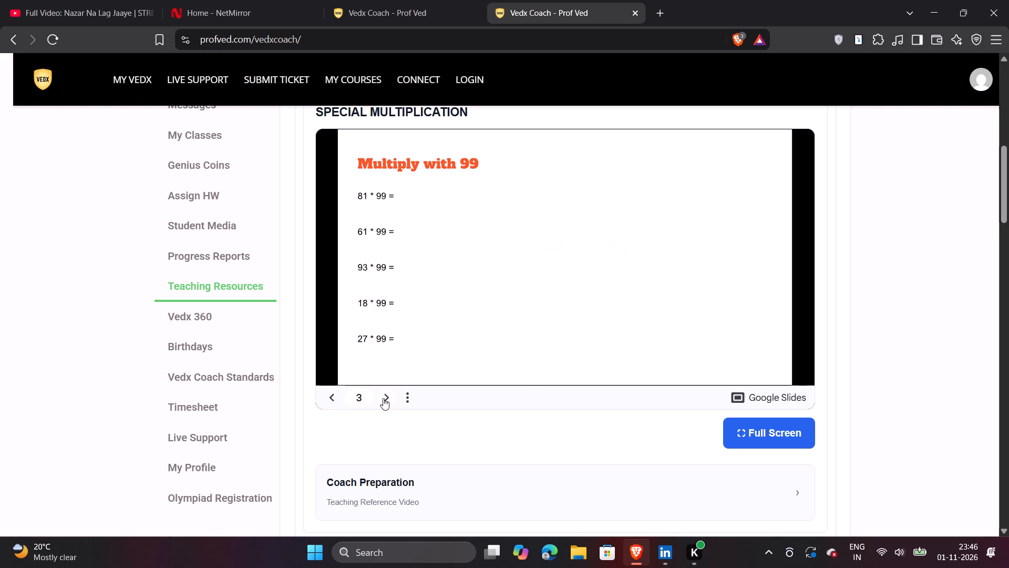
left_click(383, 398)
left_click(383, 398)
left_click(383, 398)
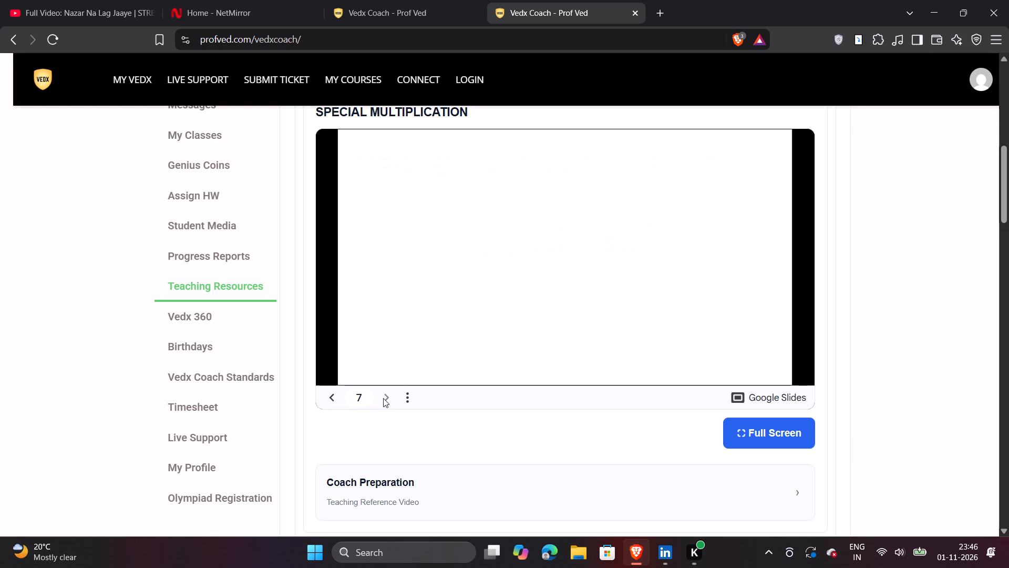
Open Session 4 of Superfast Large Number Multiplication and look through its Multiplication Strategies slides up to slide 7.
left_click(383, 398)
scroll(416, 464, "down", 1)
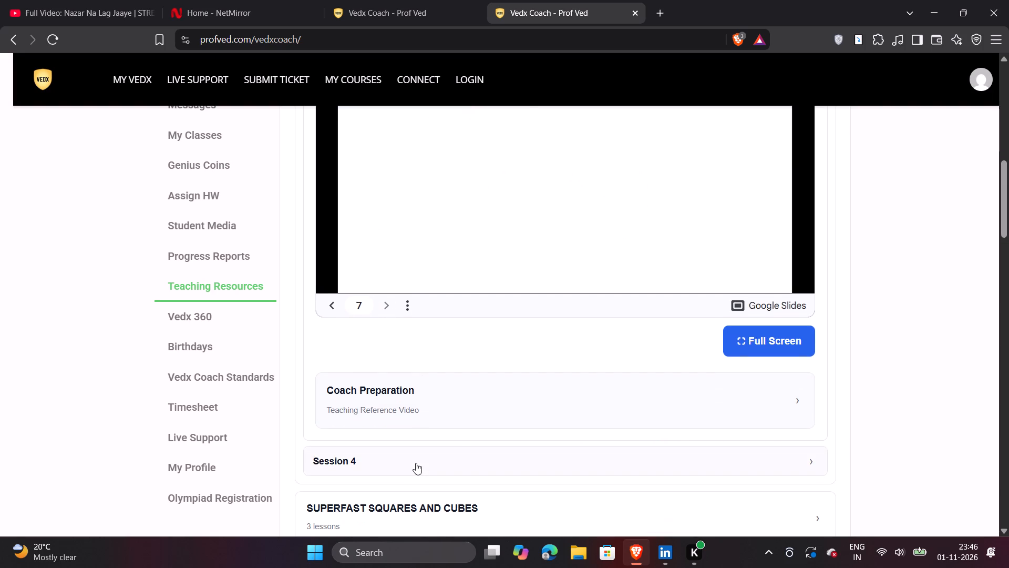
left_click(416, 463)
scroll(416, 463, "up", 2)
scroll(416, 463, "down", 1)
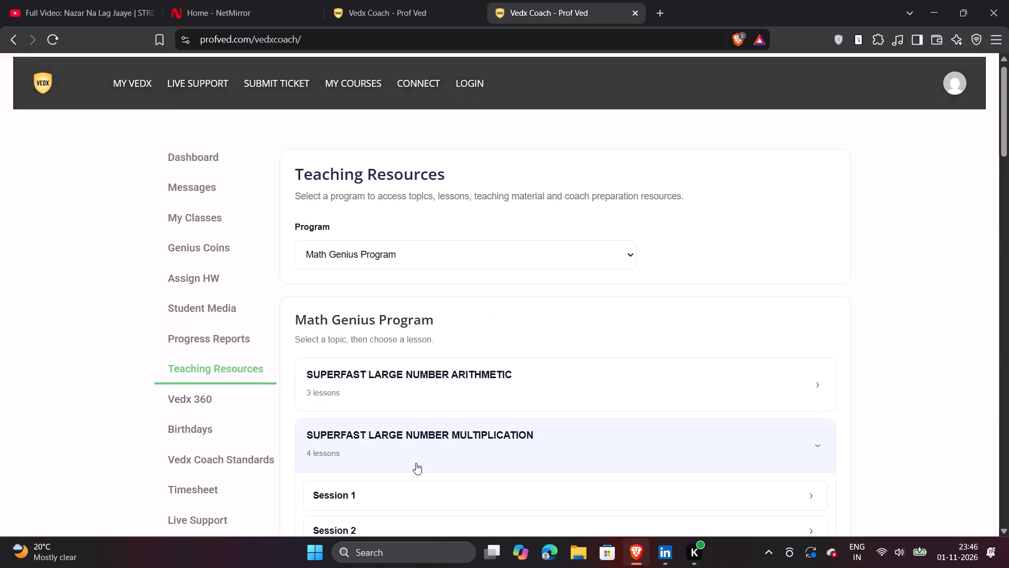
scroll(416, 463, "down", 4)
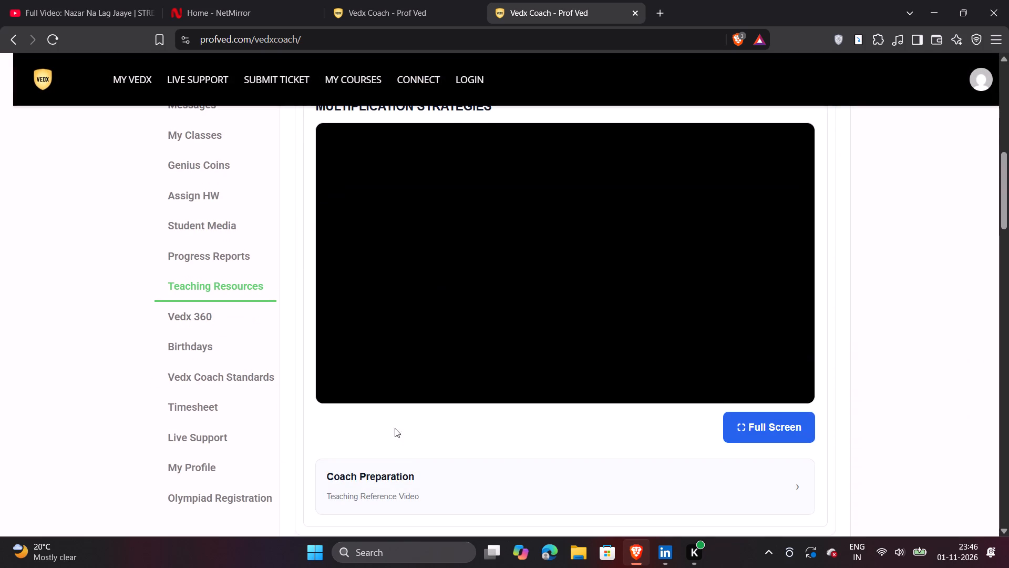
left_click(393, 384)
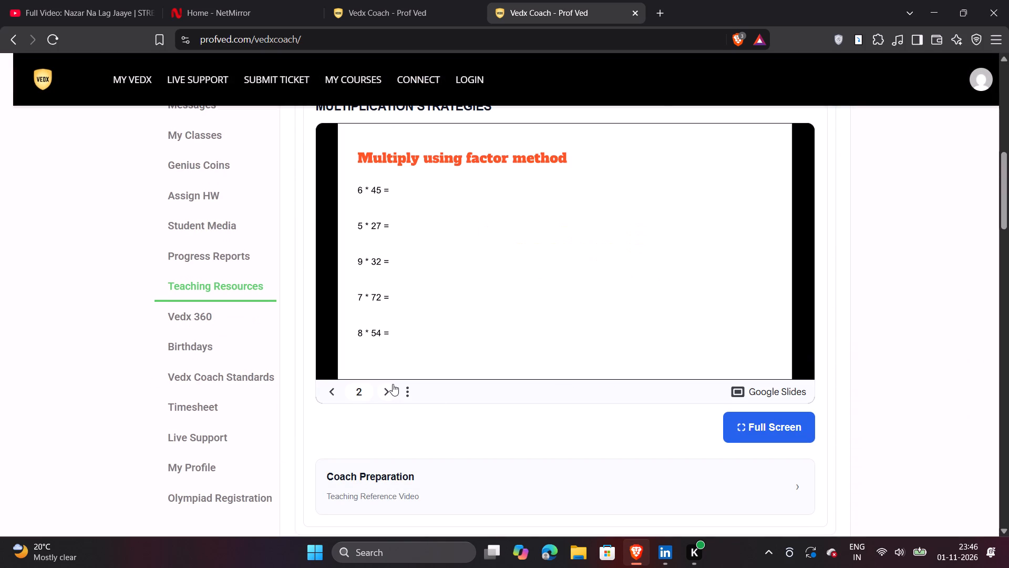
left_click(393, 384)
left_click(393, 384)
left_click(393, 384)
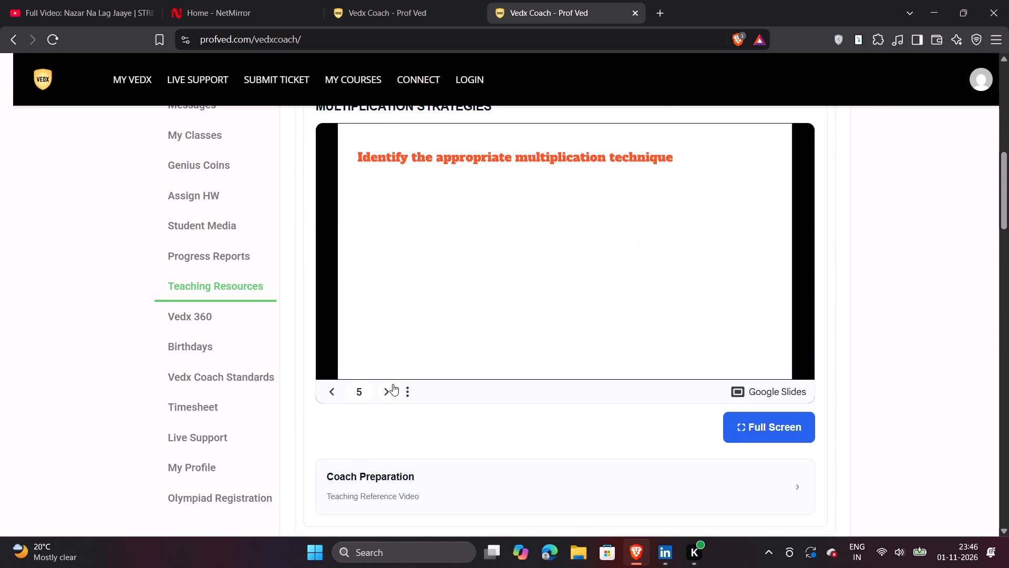
left_click(393, 384)
left_click(393, 384)
left_click(393, 384)
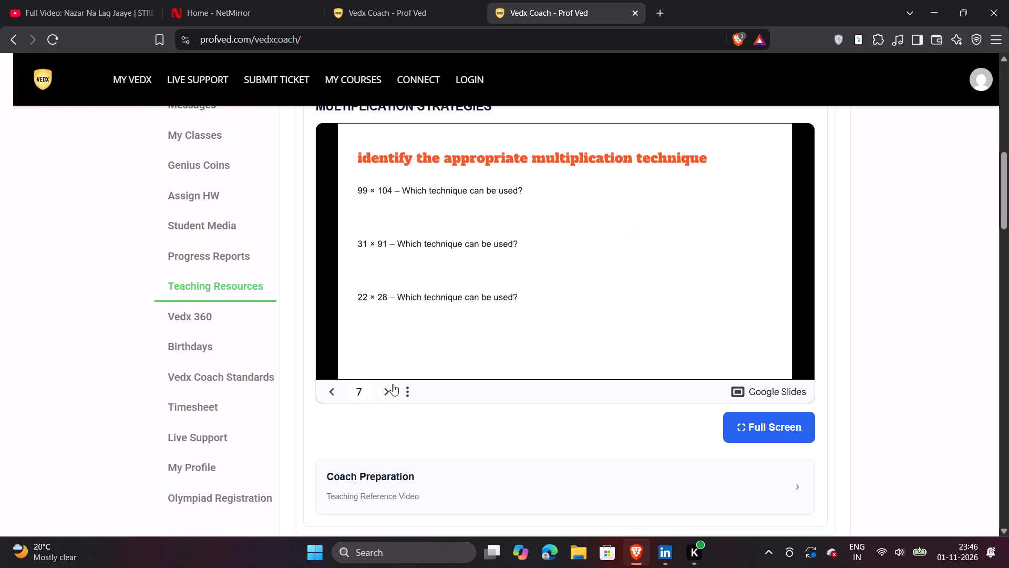
Open Session 2 and check its Base Multiplication slides up to slide 4 against the homework assignments list.
scroll(393, 384, "down", 1)
scroll(393, 384, "up", 5)
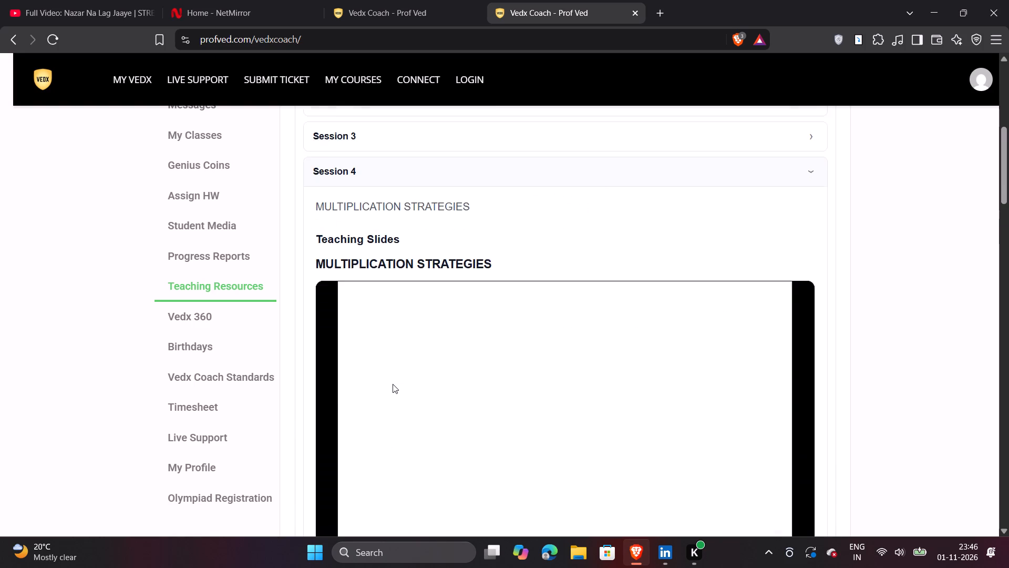
scroll(393, 384, "up", 1)
left_click(384, 234)
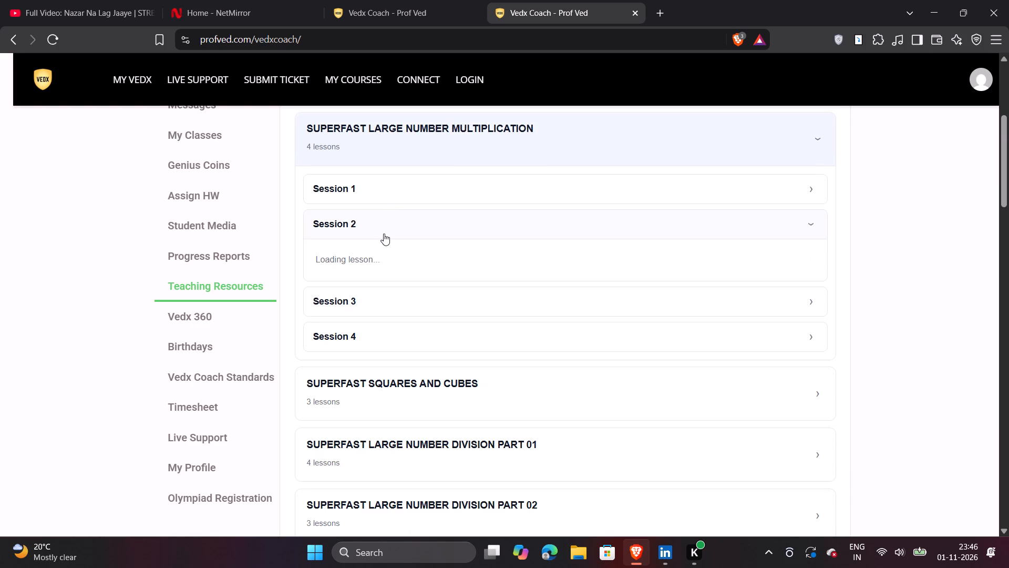
scroll(371, 375, "down", 2)
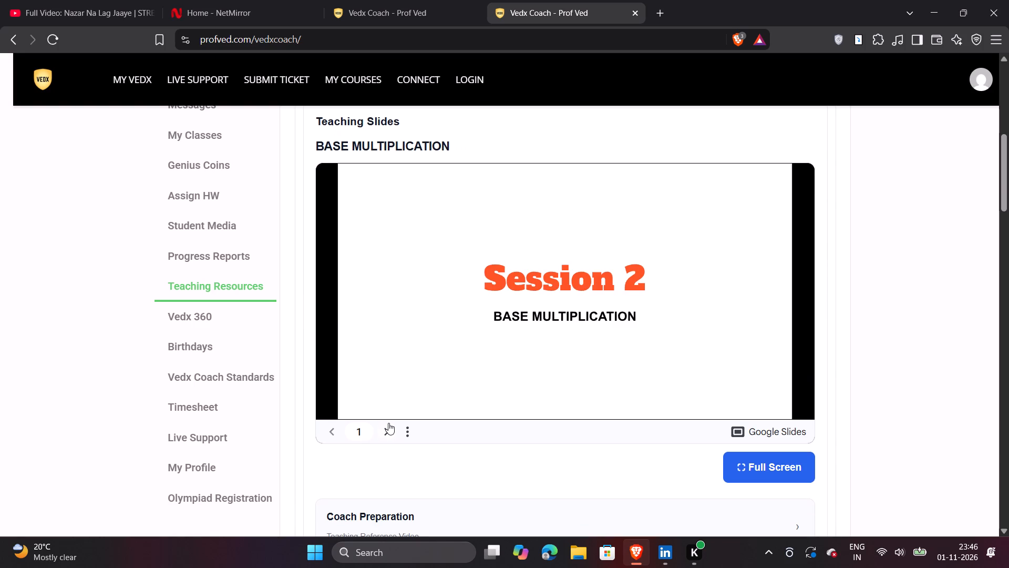
left_click(388, 423)
left_click(388, 423)
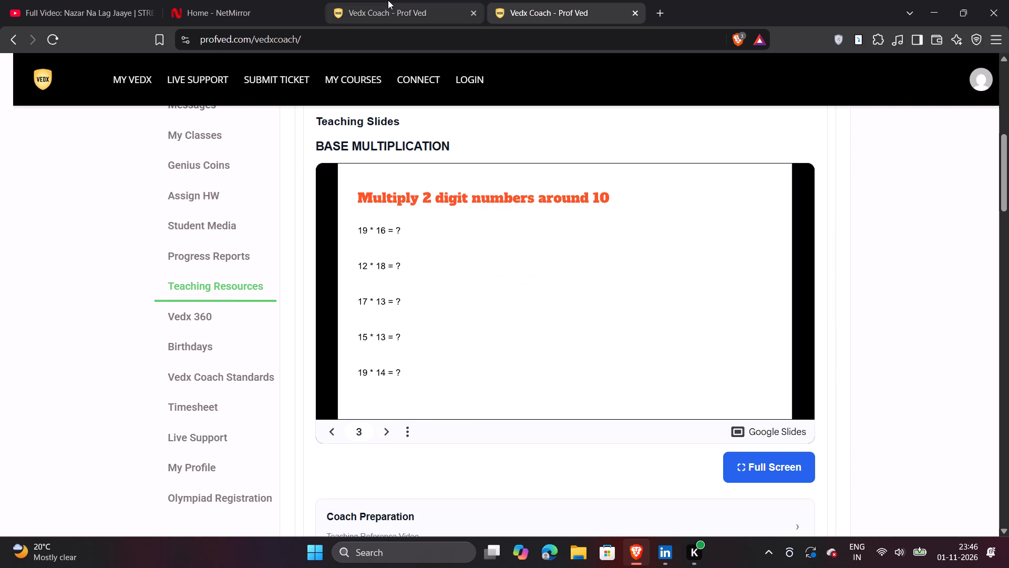
left_click(388, 0)
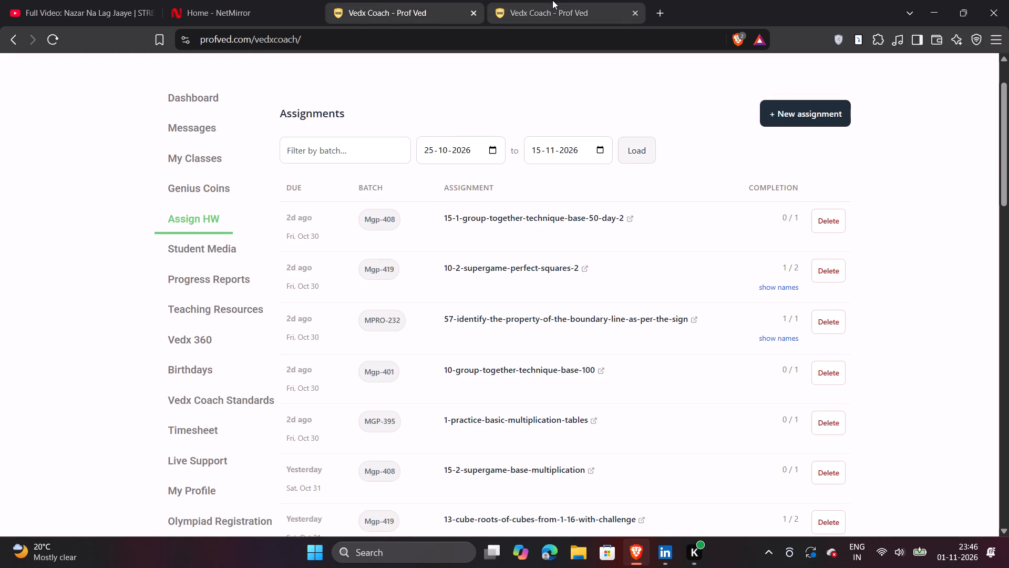
left_click(552, 0)
left_click(390, 431)
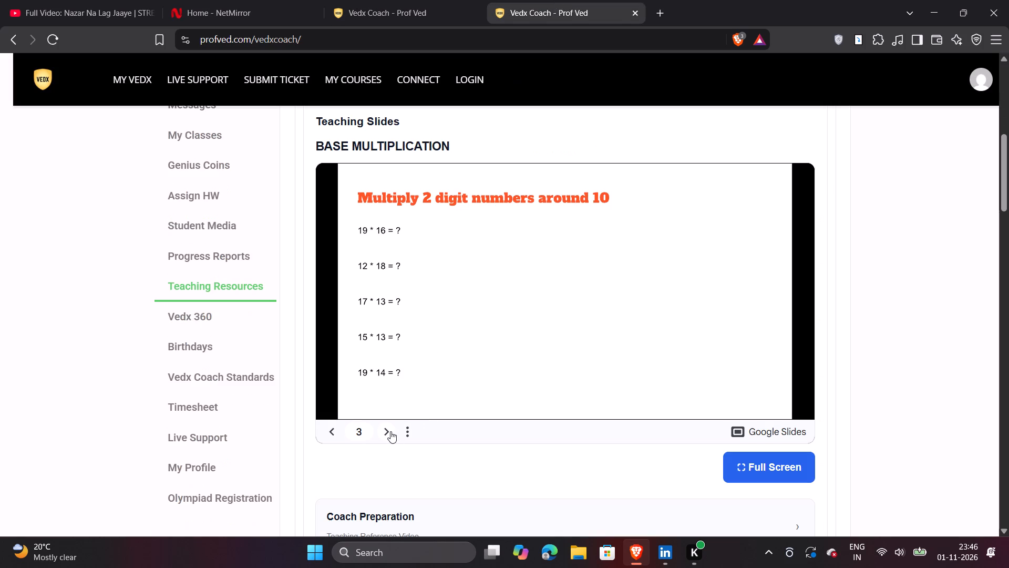
left_click(415, 0)
left_click(512, 2)
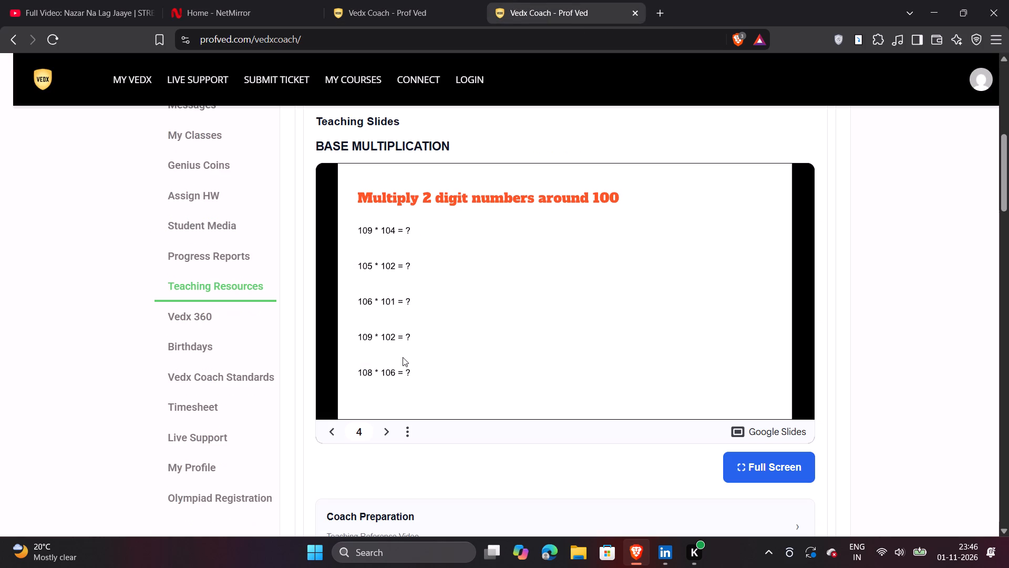
Look through the remaining Base Multiplication slides up to slide 7 and go back to slide 3.
left_click(387, 427)
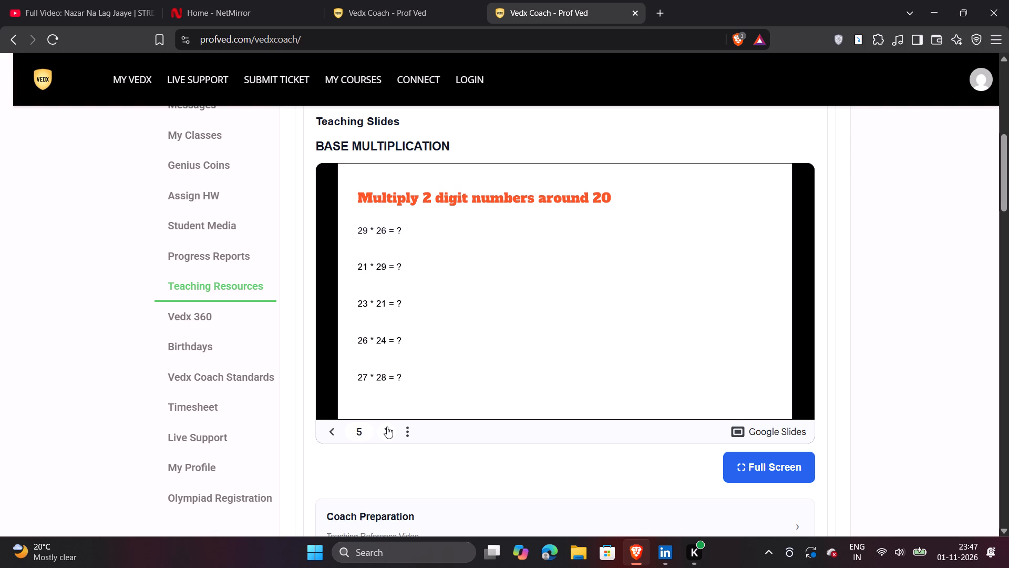
left_click(387, 427)
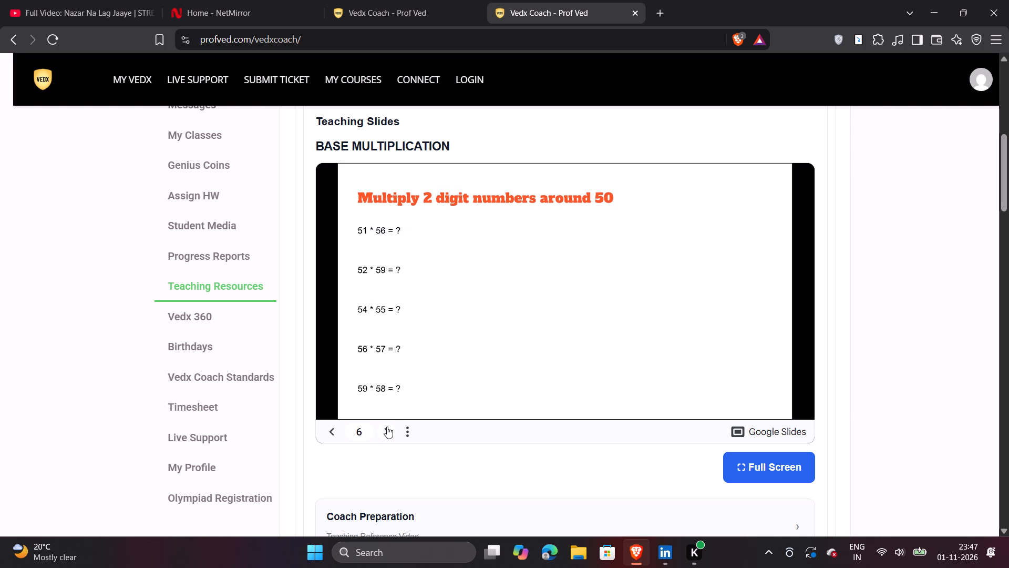
left_click(387, 427)
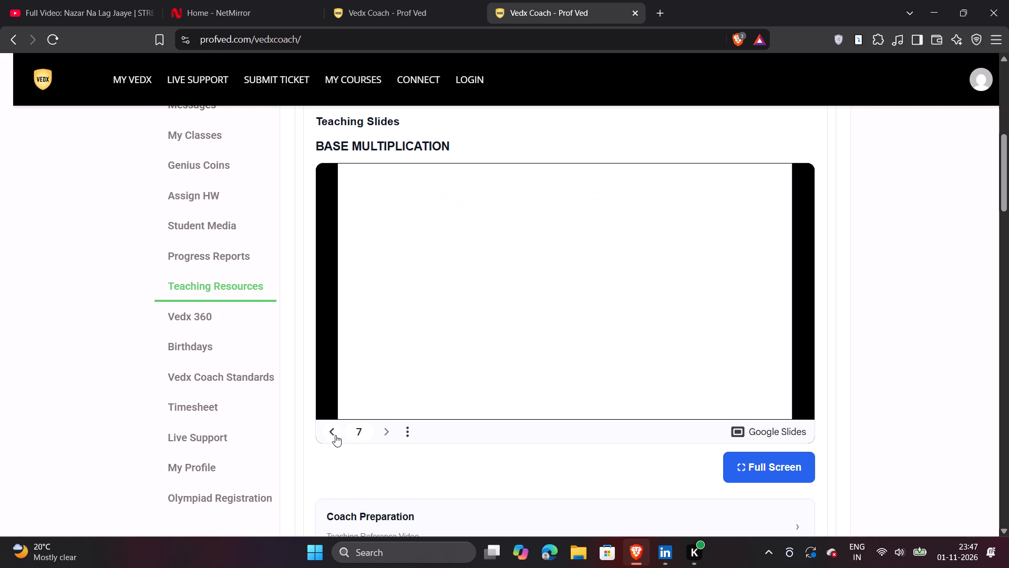
left_click(332, 434)
left_click(332, 434)
left_click(332, 434)
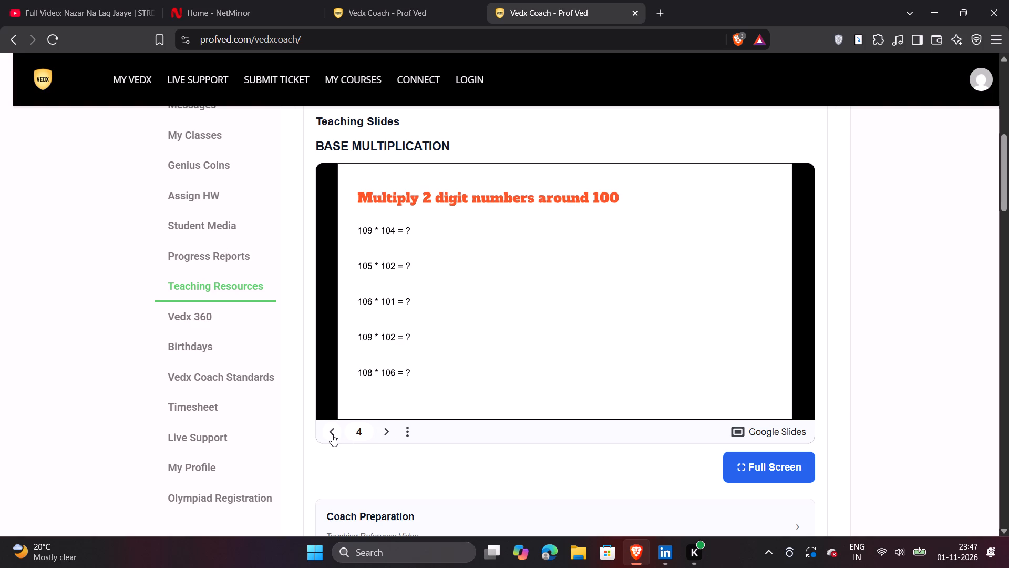
left_click(332, 434)
Reopen Session 3 and return its Special Multiplication slides to the title slide.
scroll(332, 434, "down", 1)
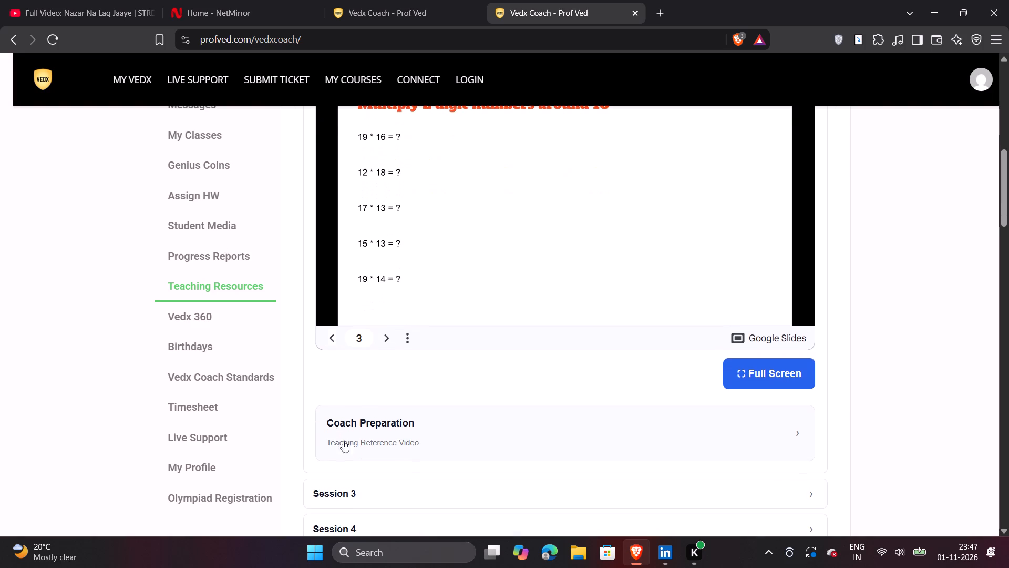
scroll(414, 479, "down", 1)
left_click(414, 479)
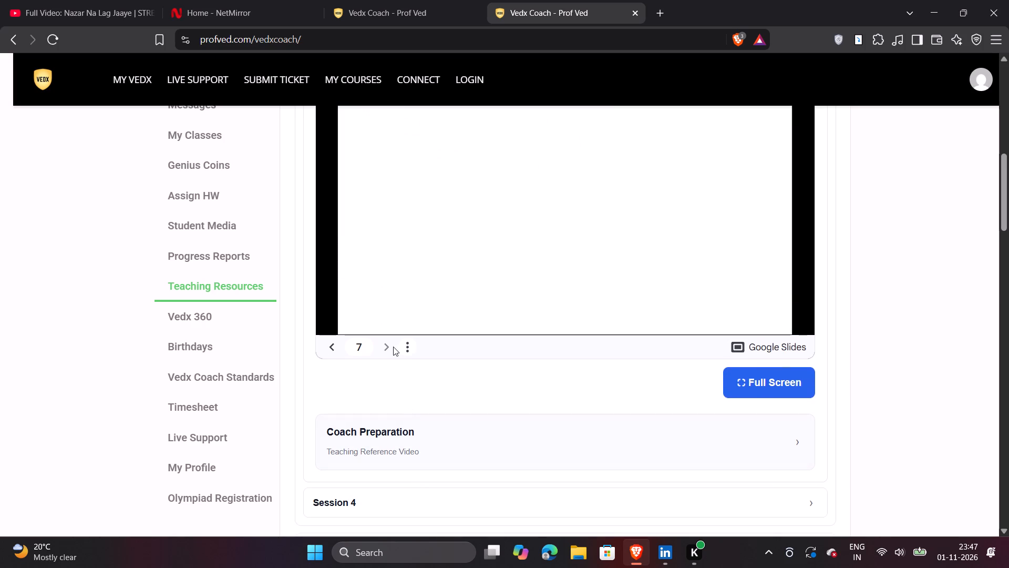
scroll(393, 347, "up", 2)
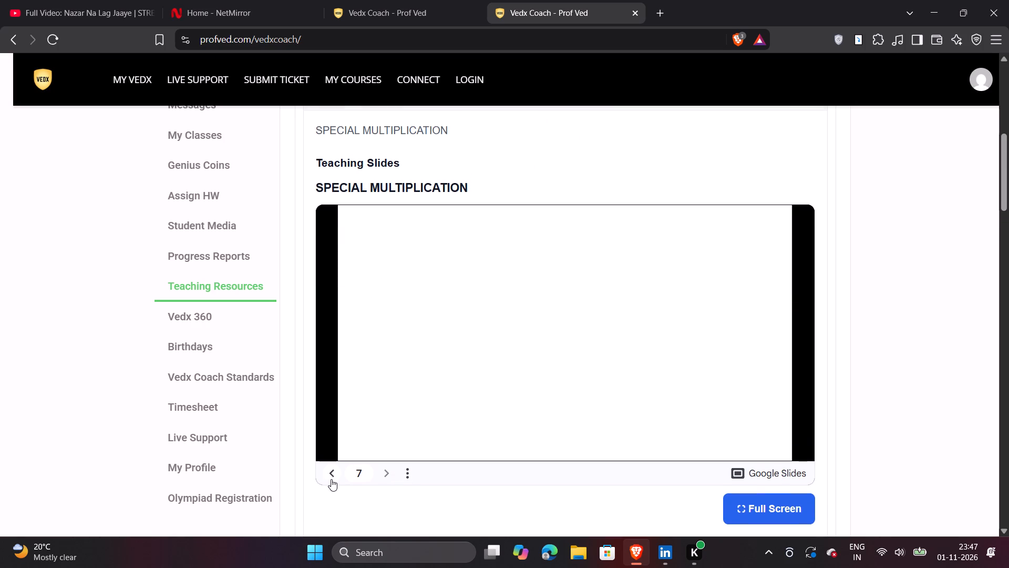
triple_click(331, 479)
triple_click(331, 479)
left_click(331, 479)
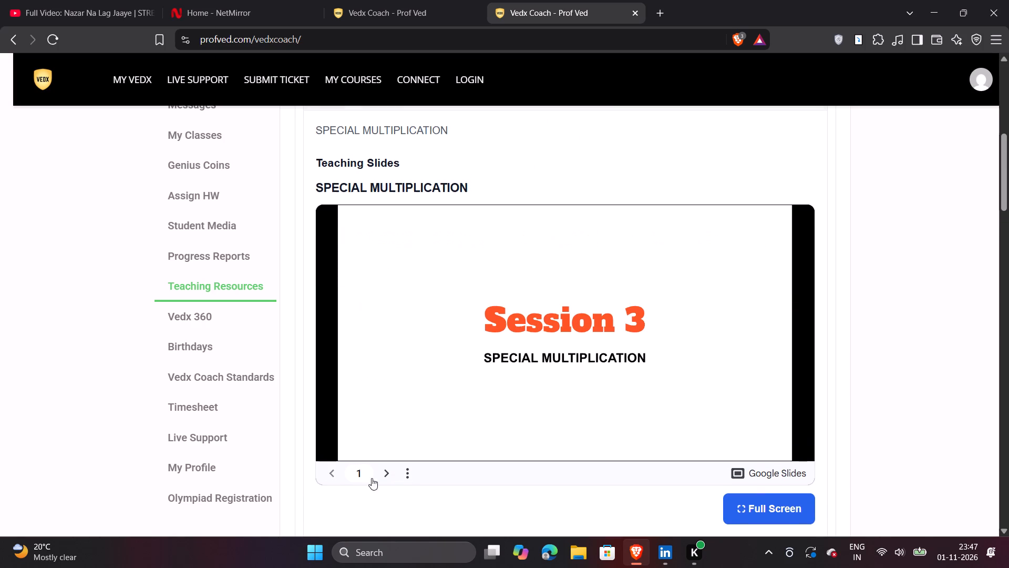
left_click(387, 476)
left_click(334, 478)
Switch to the NetMirror home page that is already open.
left_click(244, 0)
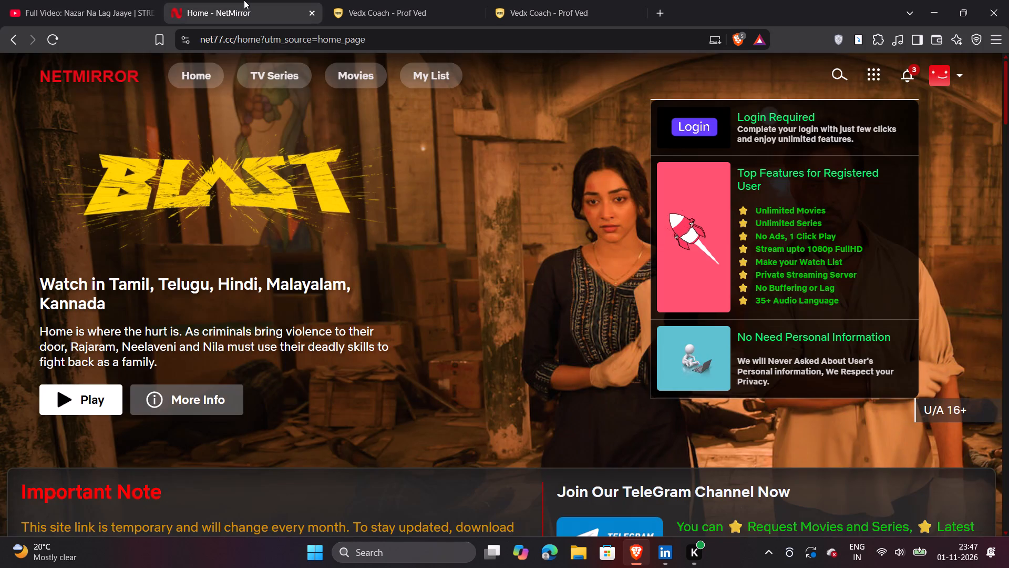